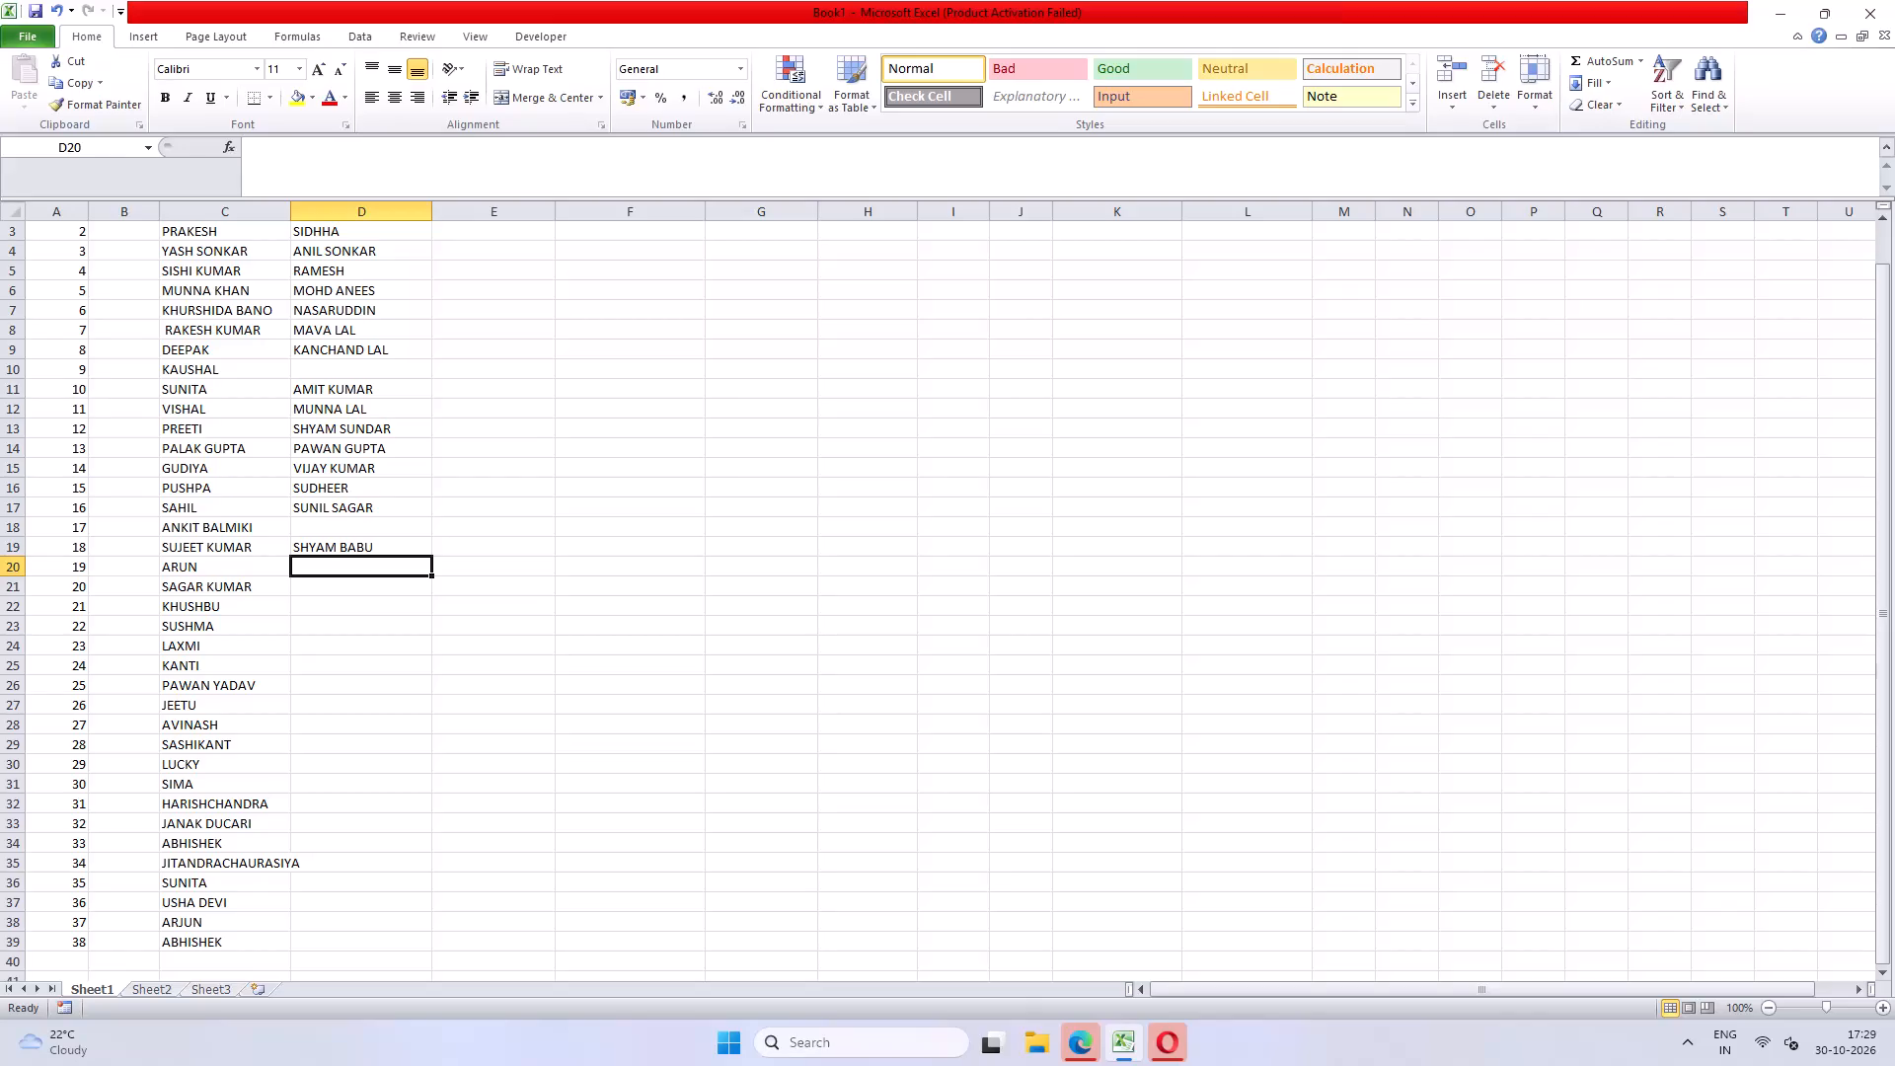
Select the empty Fathers Name cell D10 in the row of staff serial number 9.
scroll(1175, 1057, "up", 6)
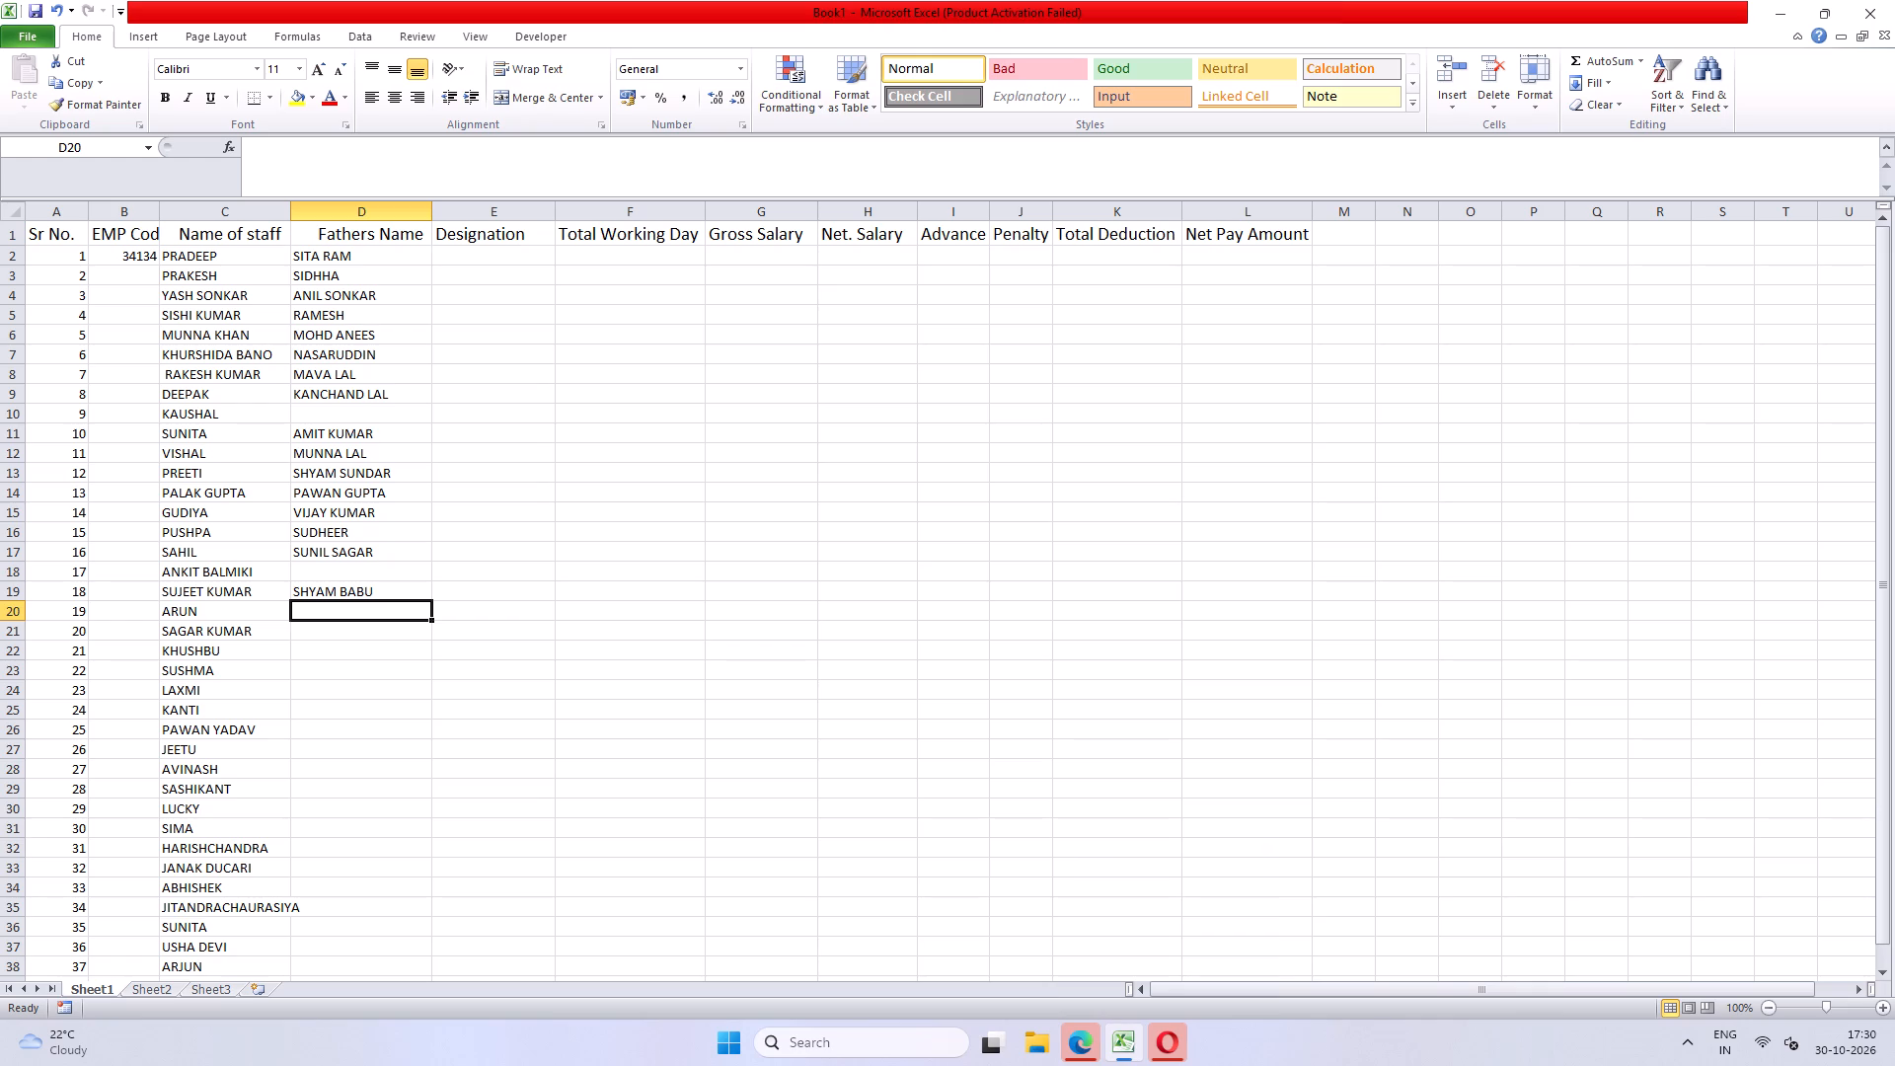
left_click(373, 411)
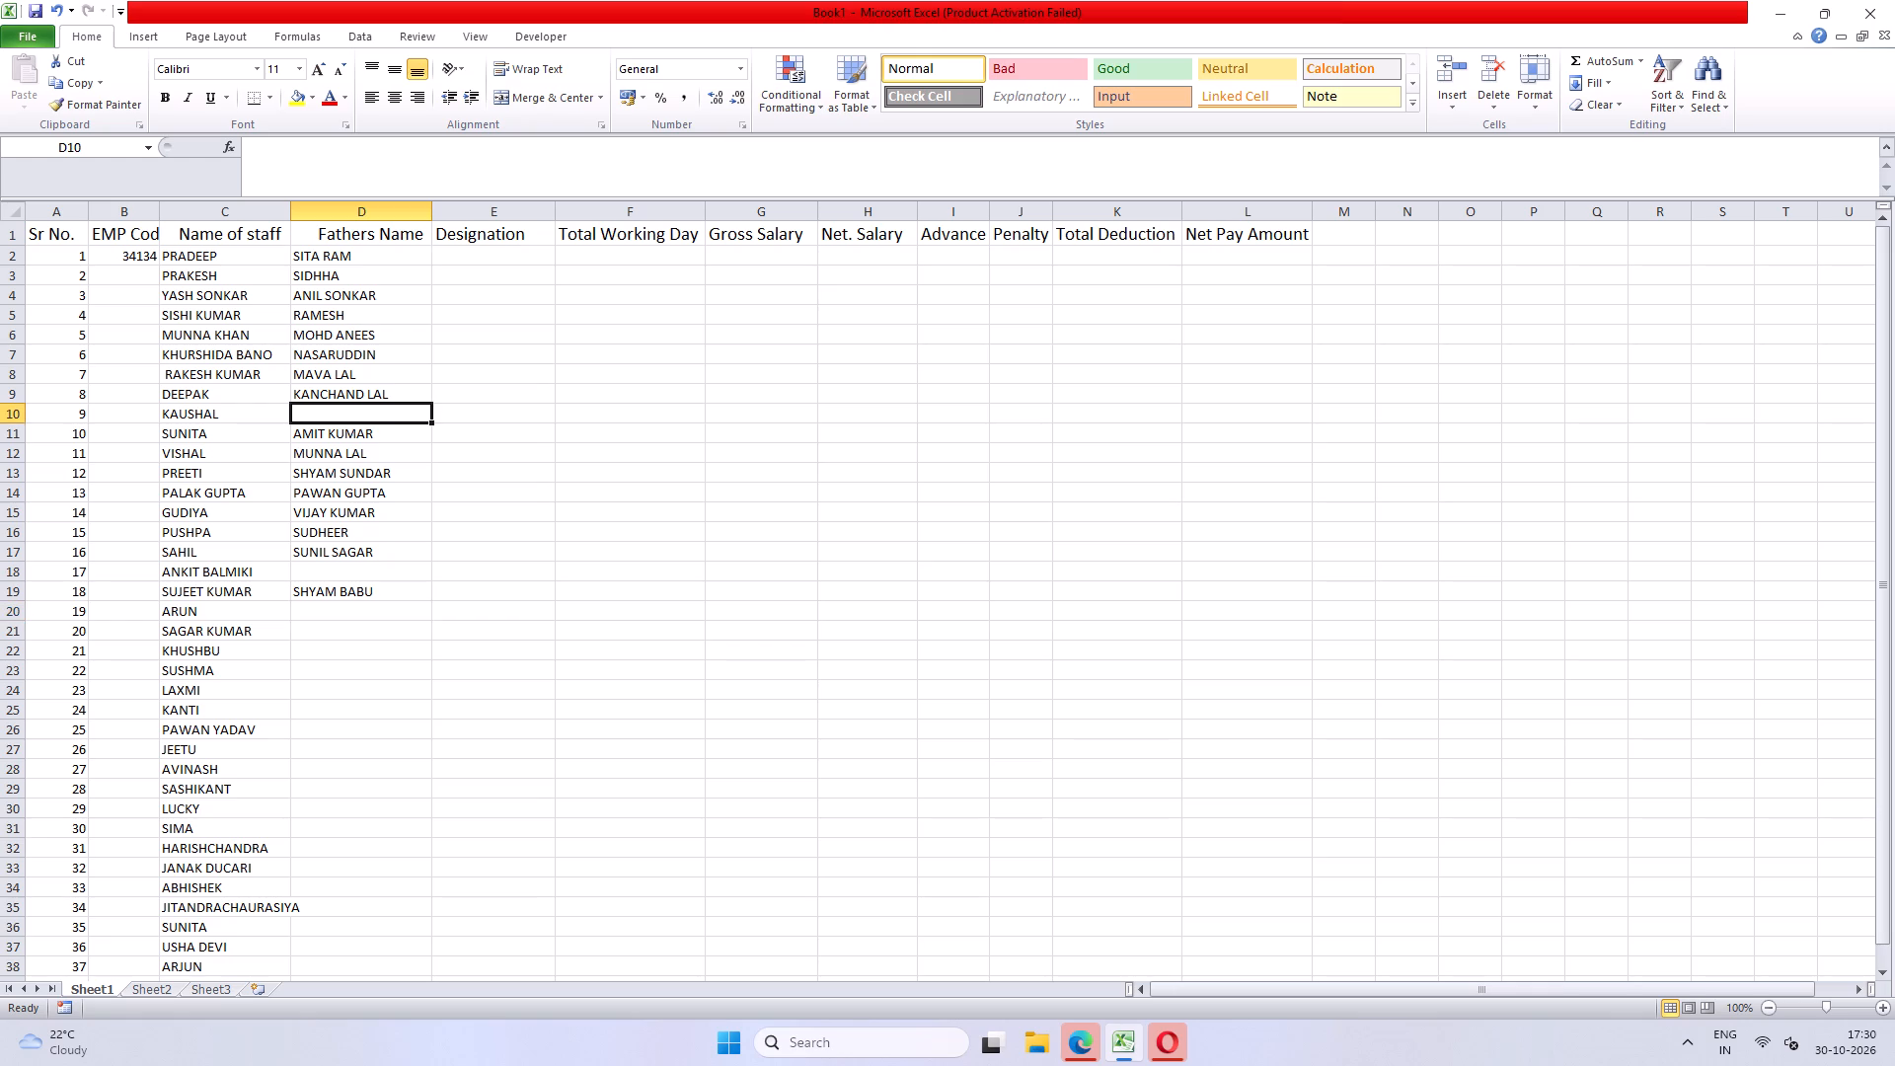
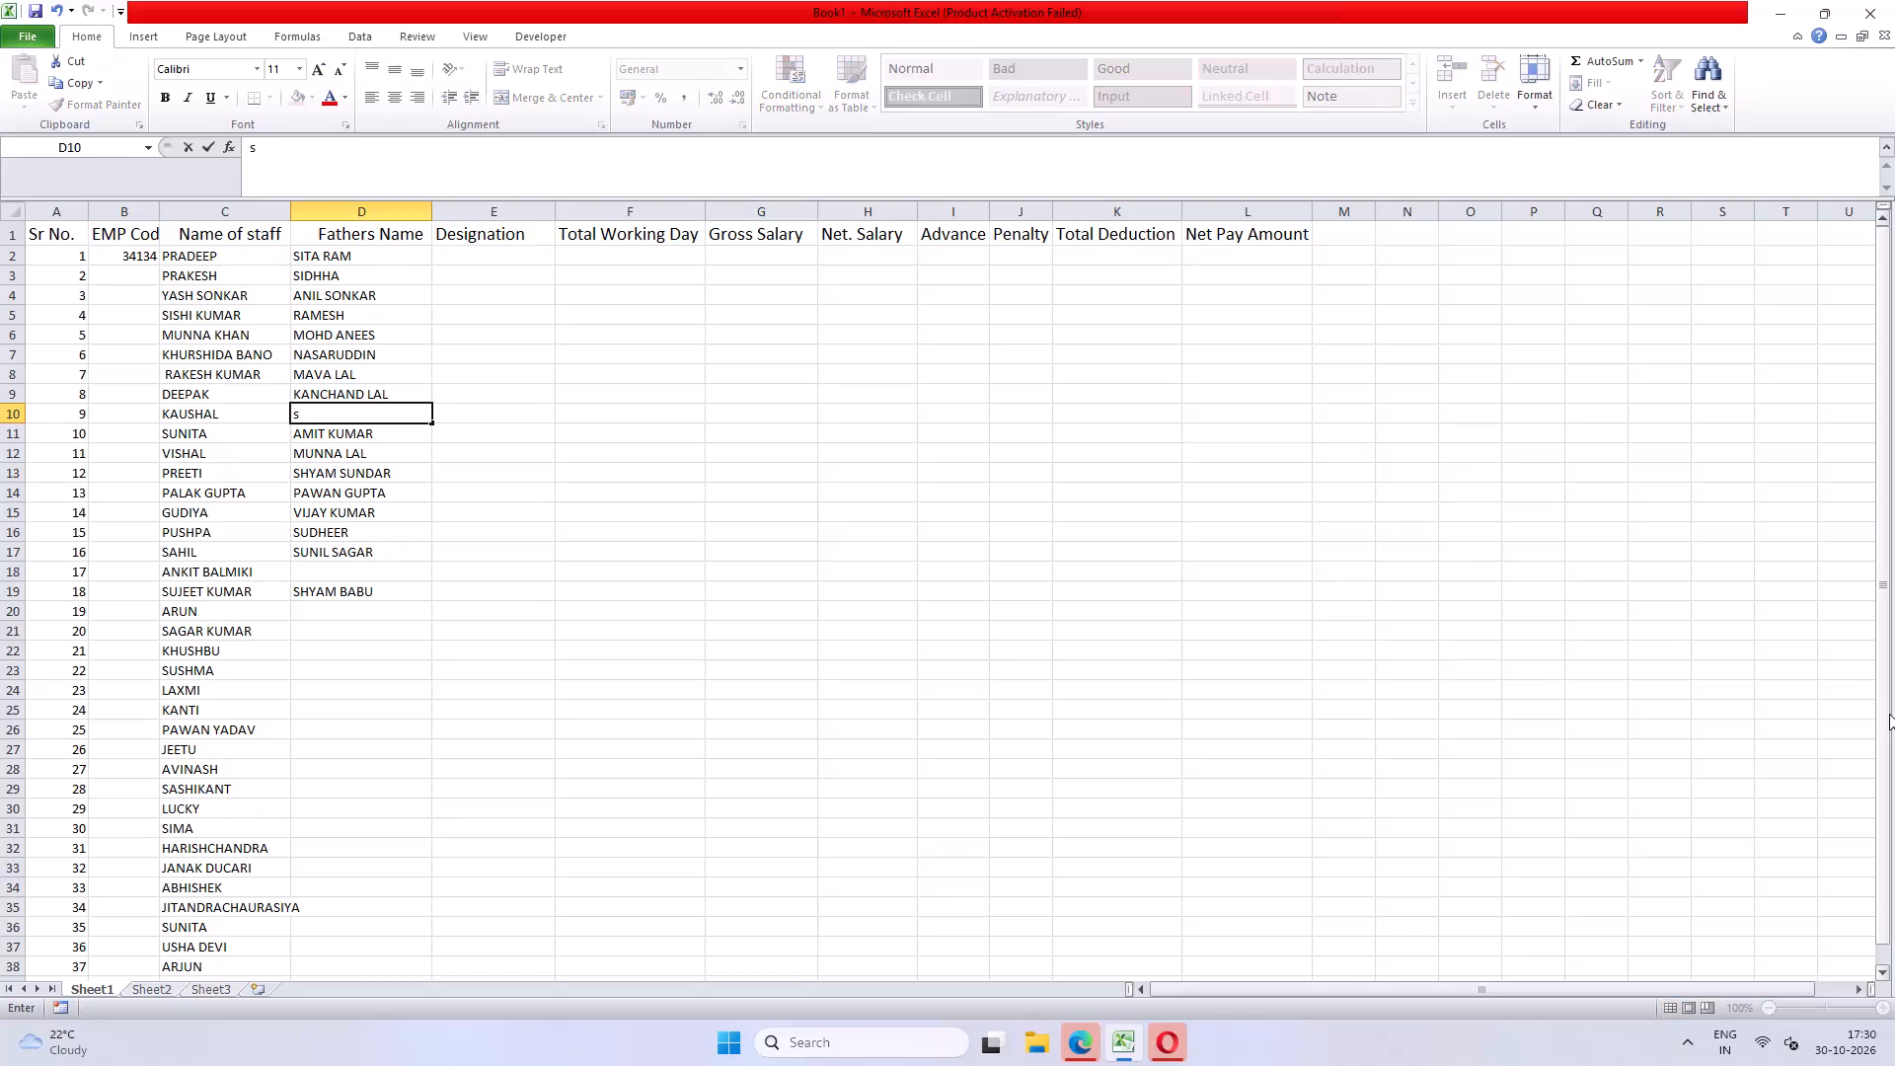
Enter the father's two-word name in cell D10 for staff serial number 9, with only the initials capitalised.
key("BackSpace")
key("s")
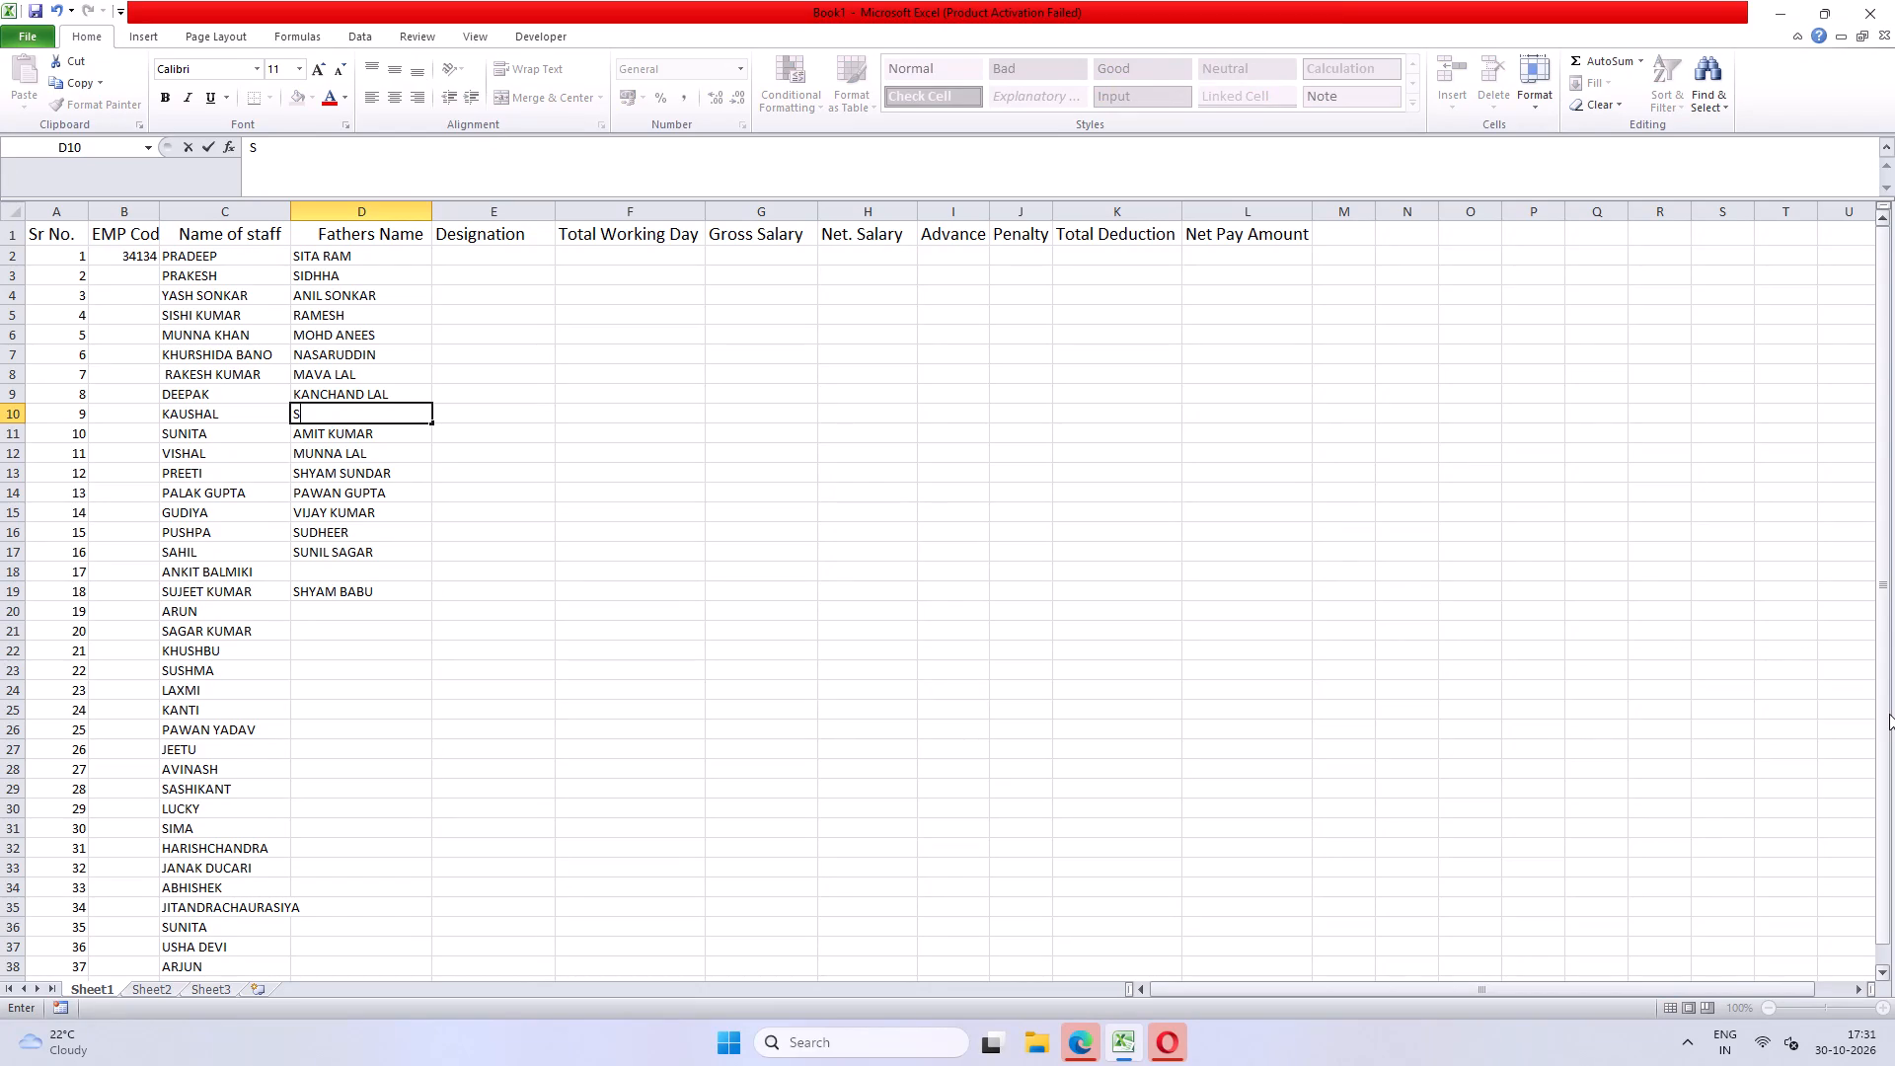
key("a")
key("BackSpace")
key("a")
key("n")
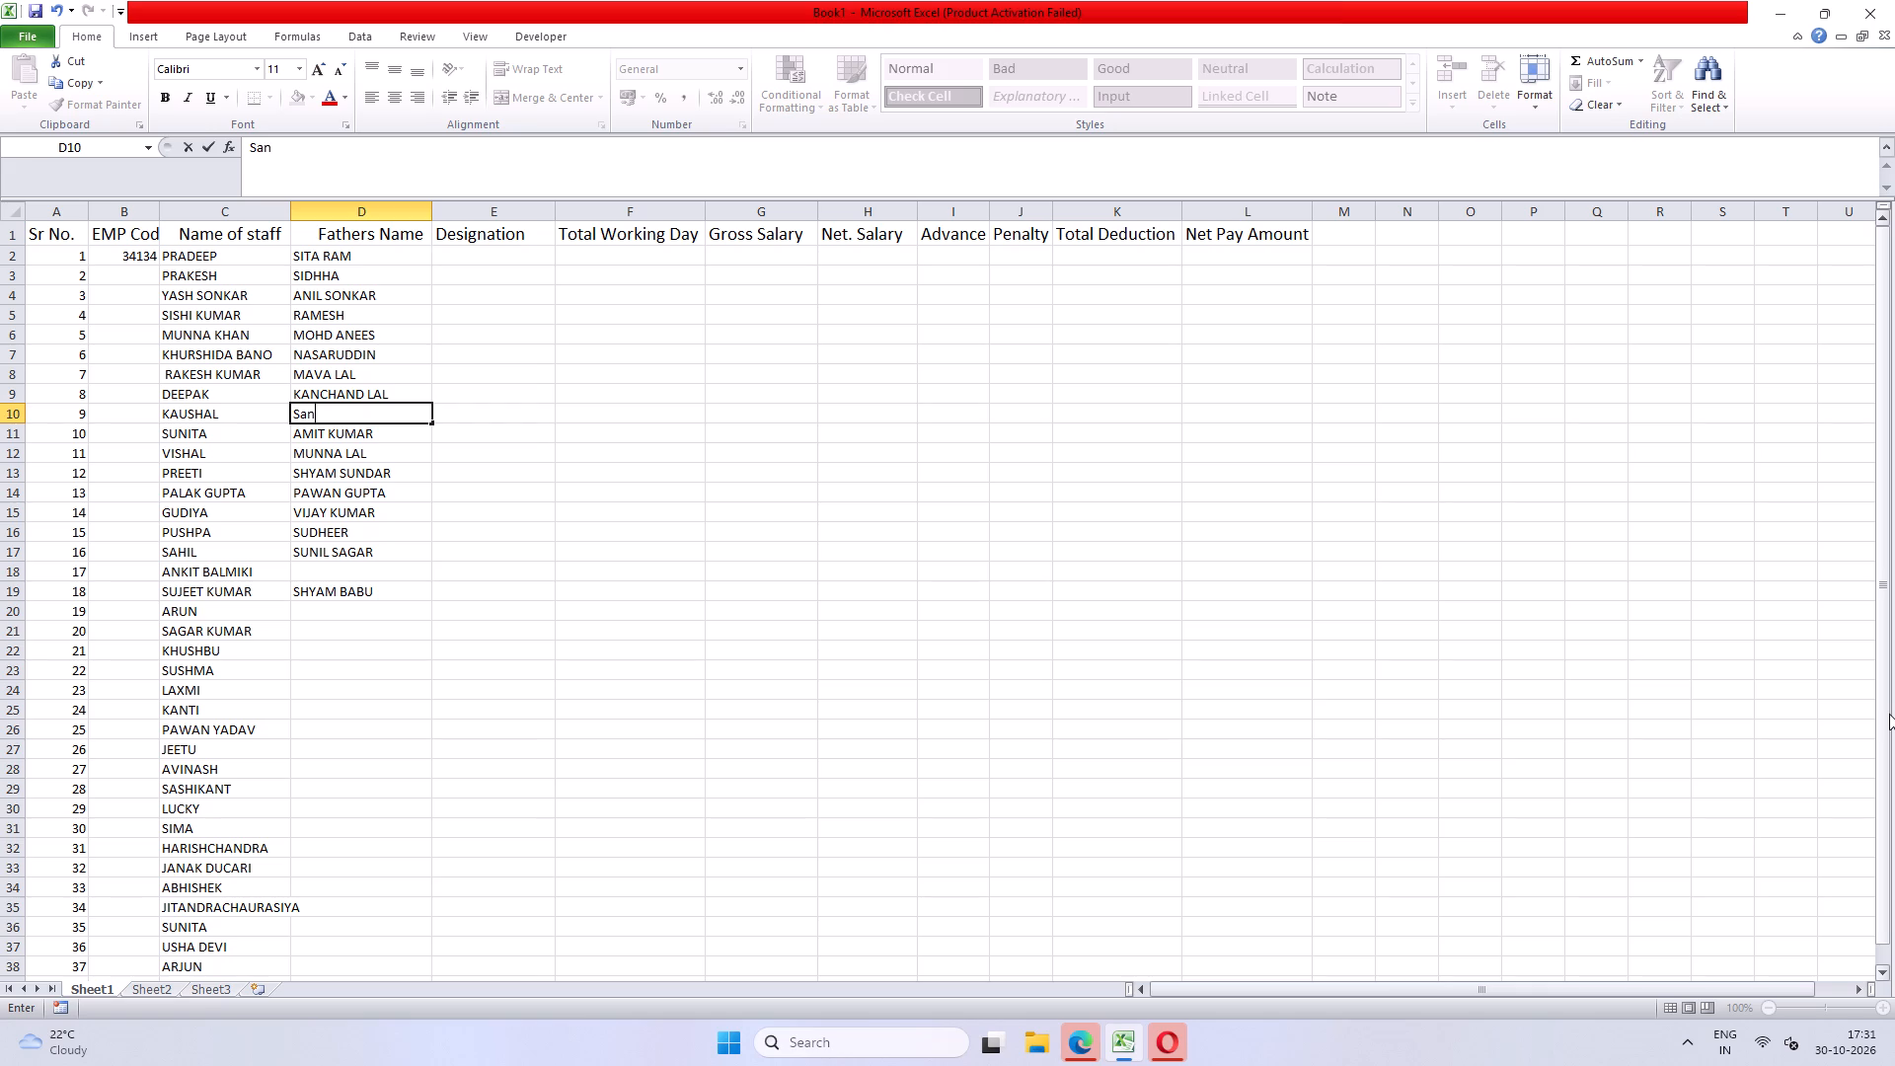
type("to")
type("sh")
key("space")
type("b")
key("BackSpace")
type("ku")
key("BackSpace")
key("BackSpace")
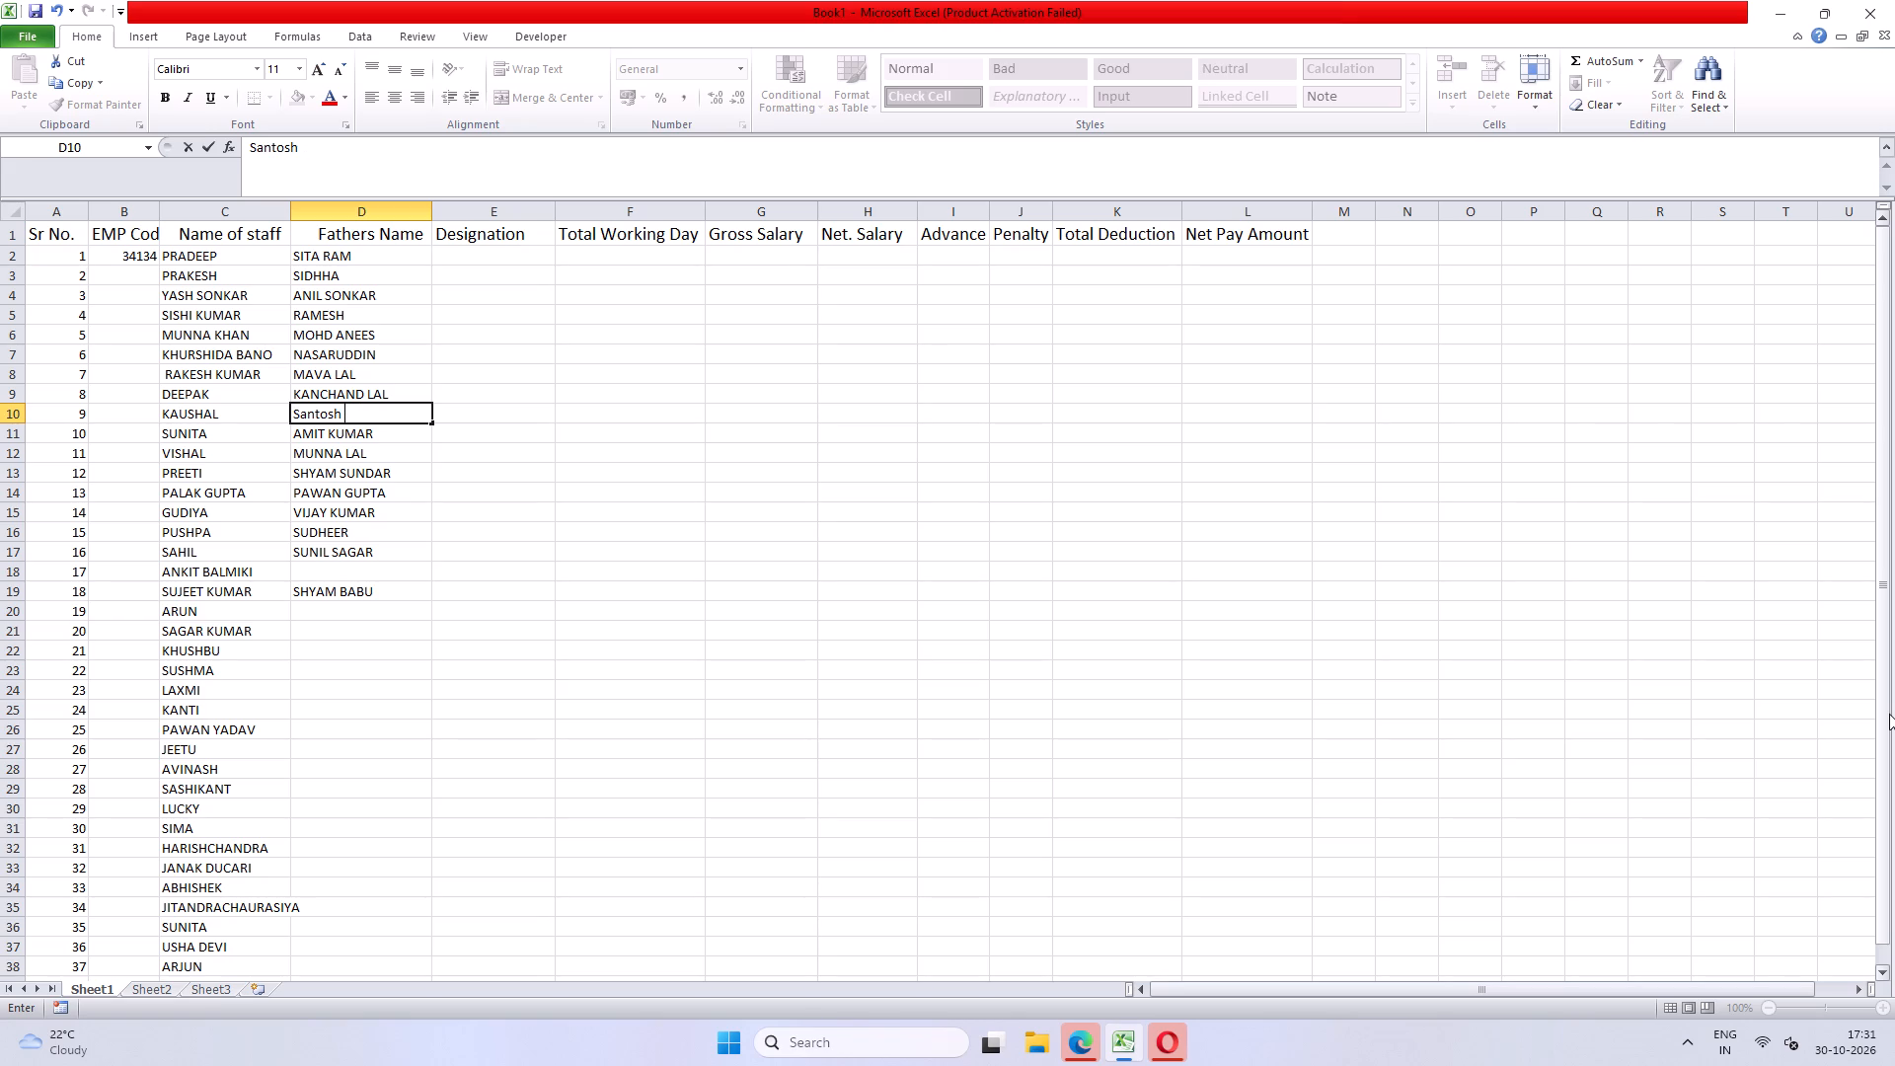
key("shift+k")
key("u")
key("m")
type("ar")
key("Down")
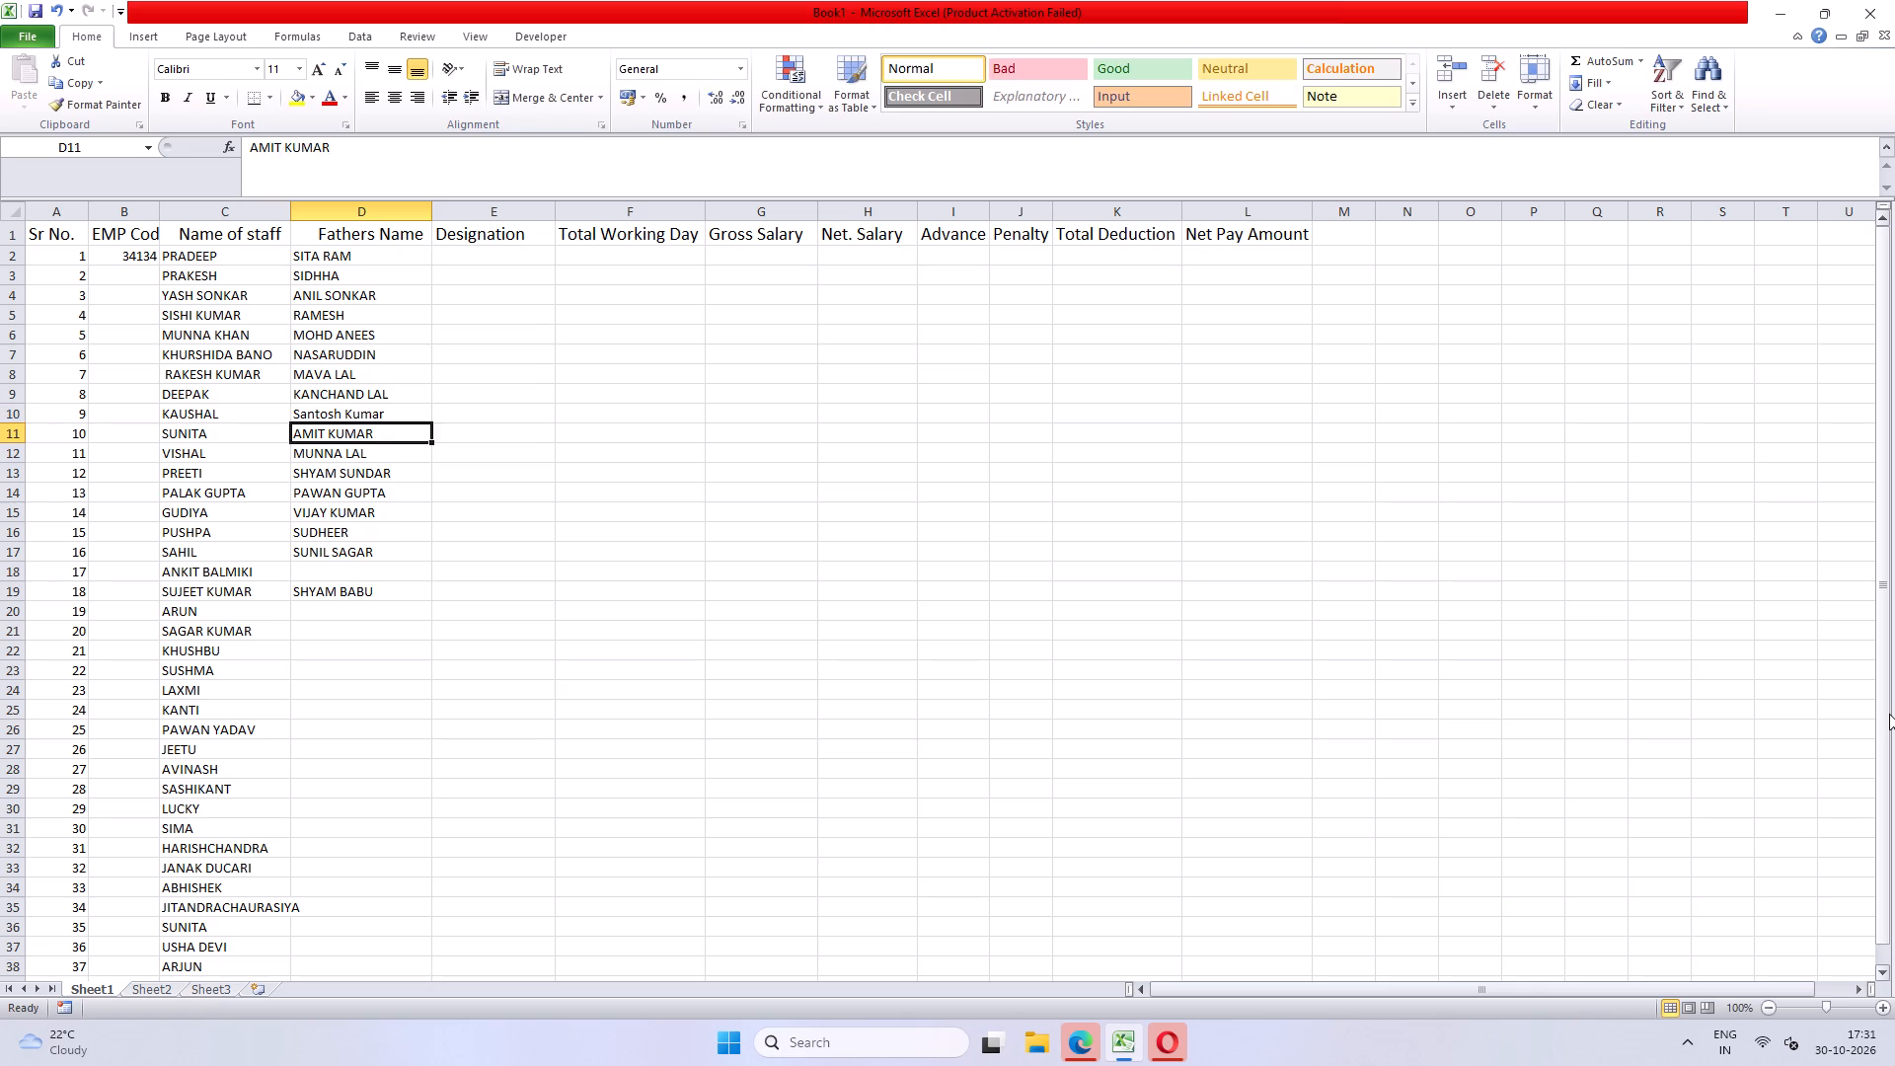
Select the empty Fathers Name cell D18 in the row of staff serial number 17.
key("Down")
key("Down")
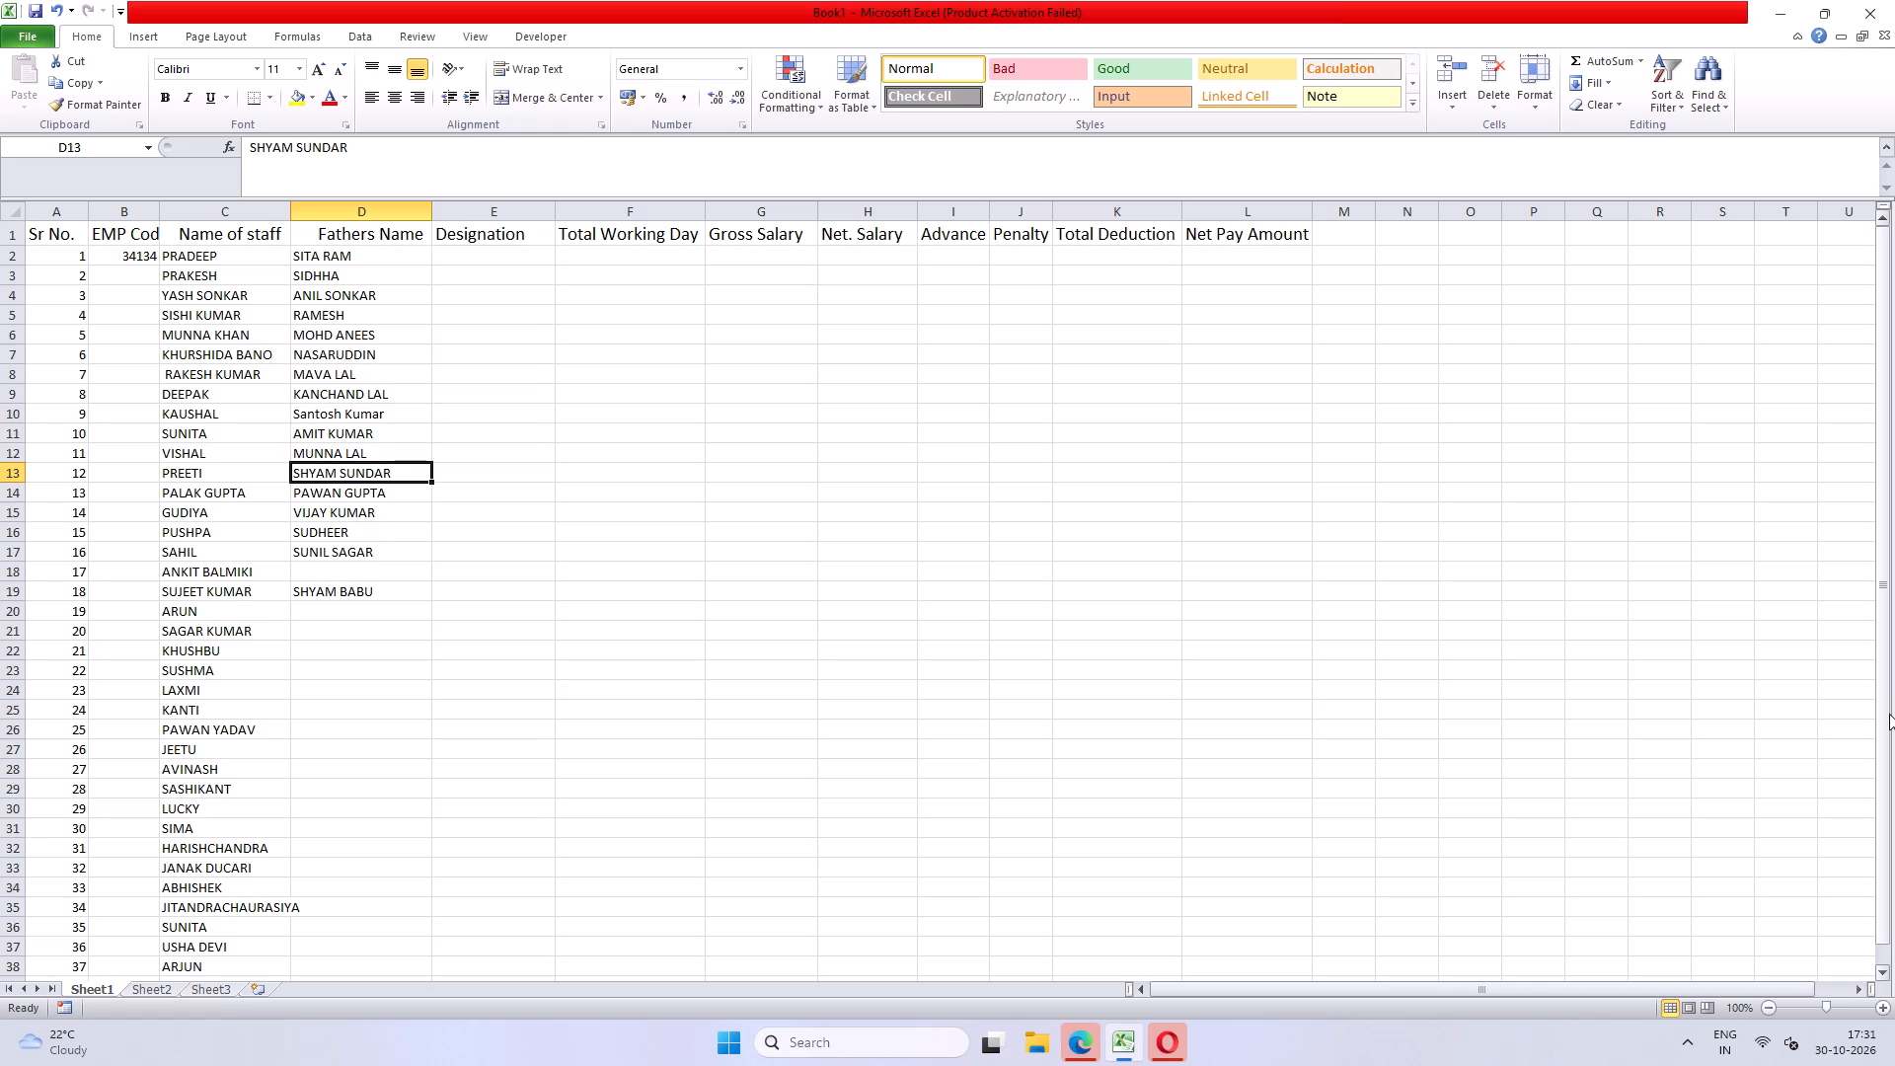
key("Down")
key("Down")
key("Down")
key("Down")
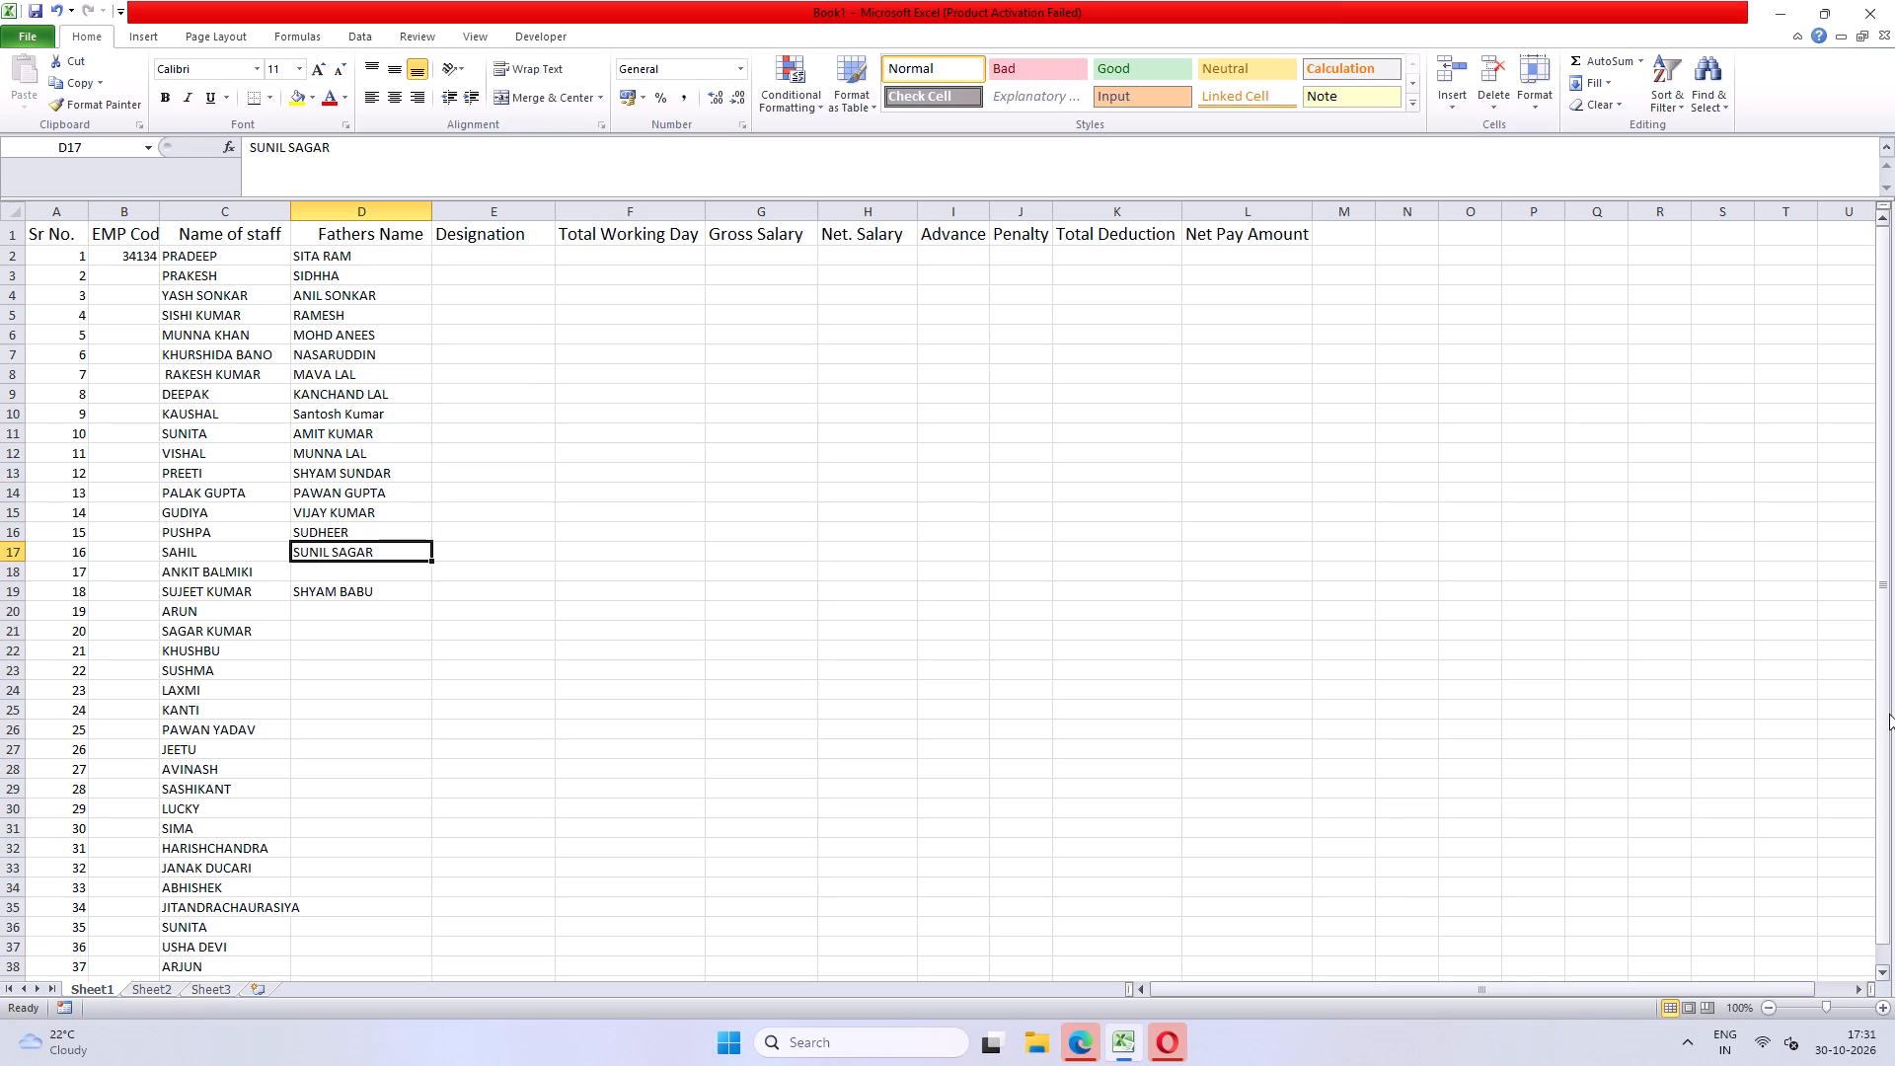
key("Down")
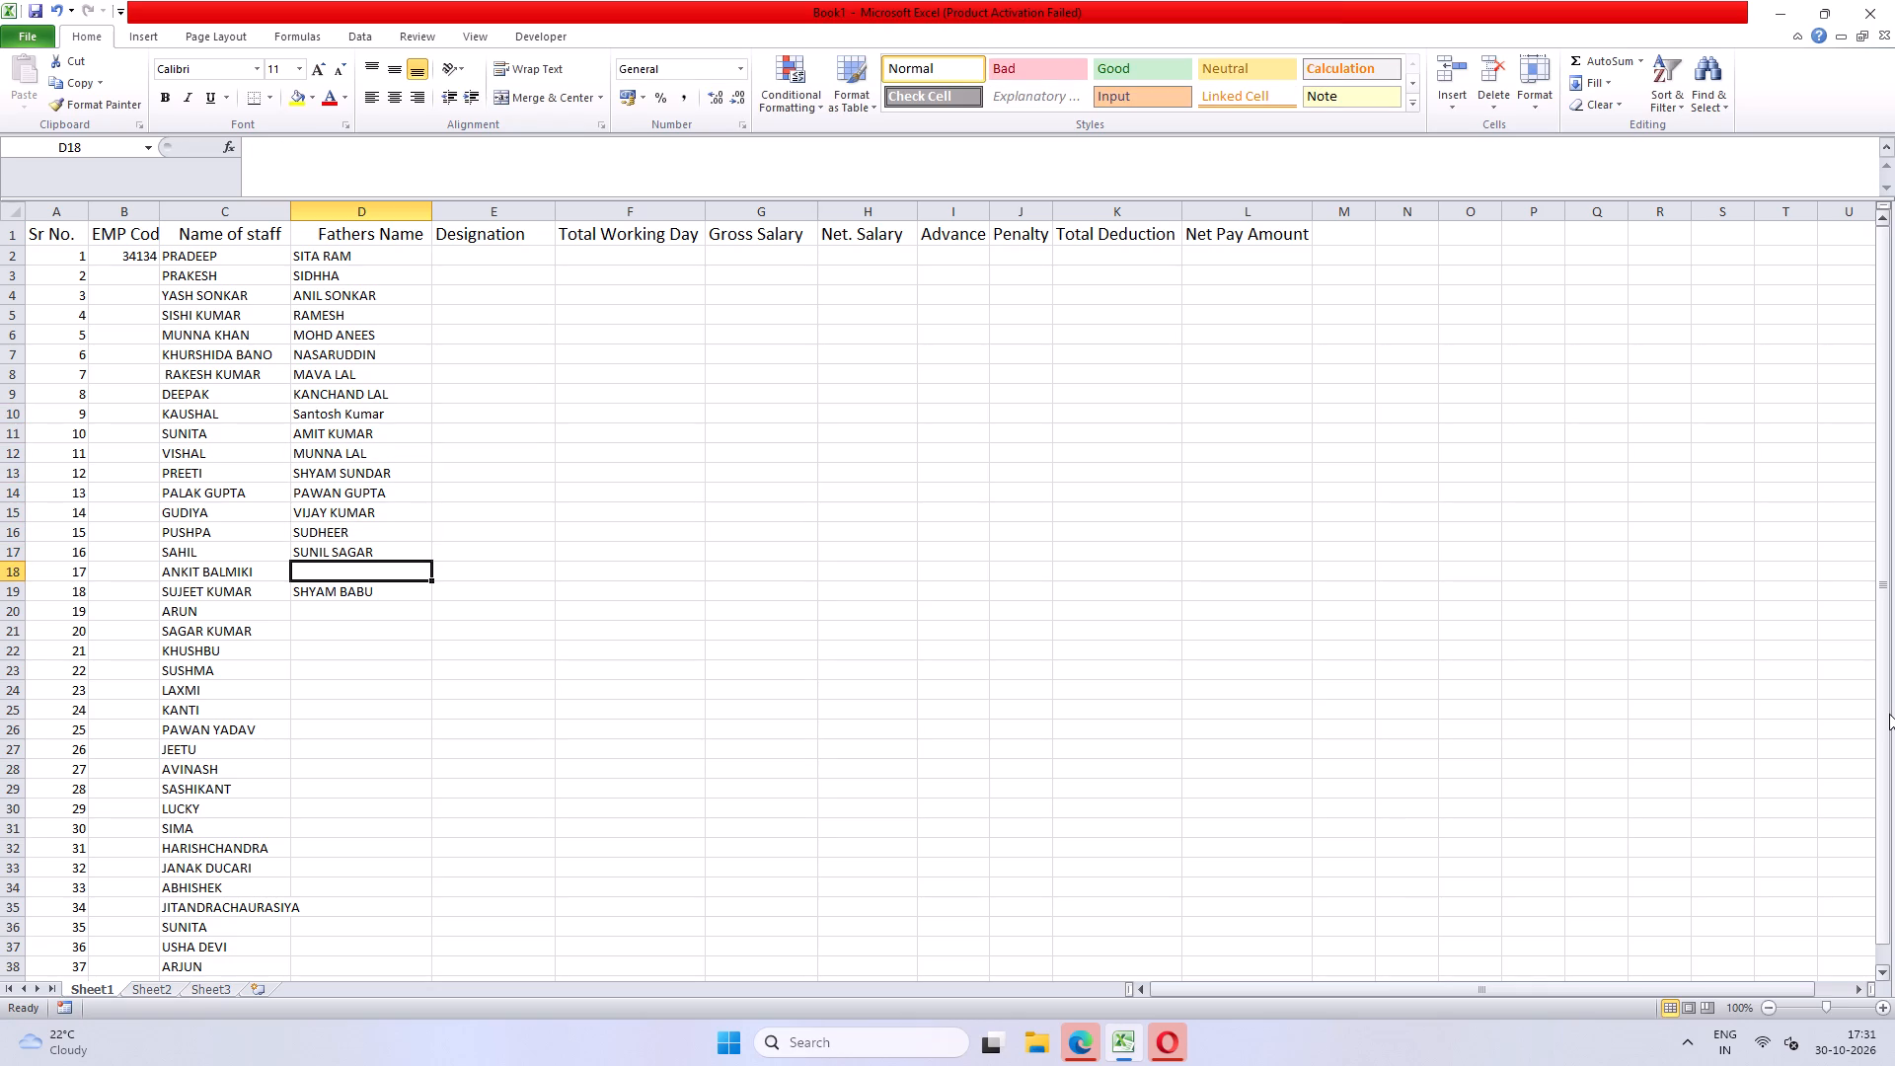
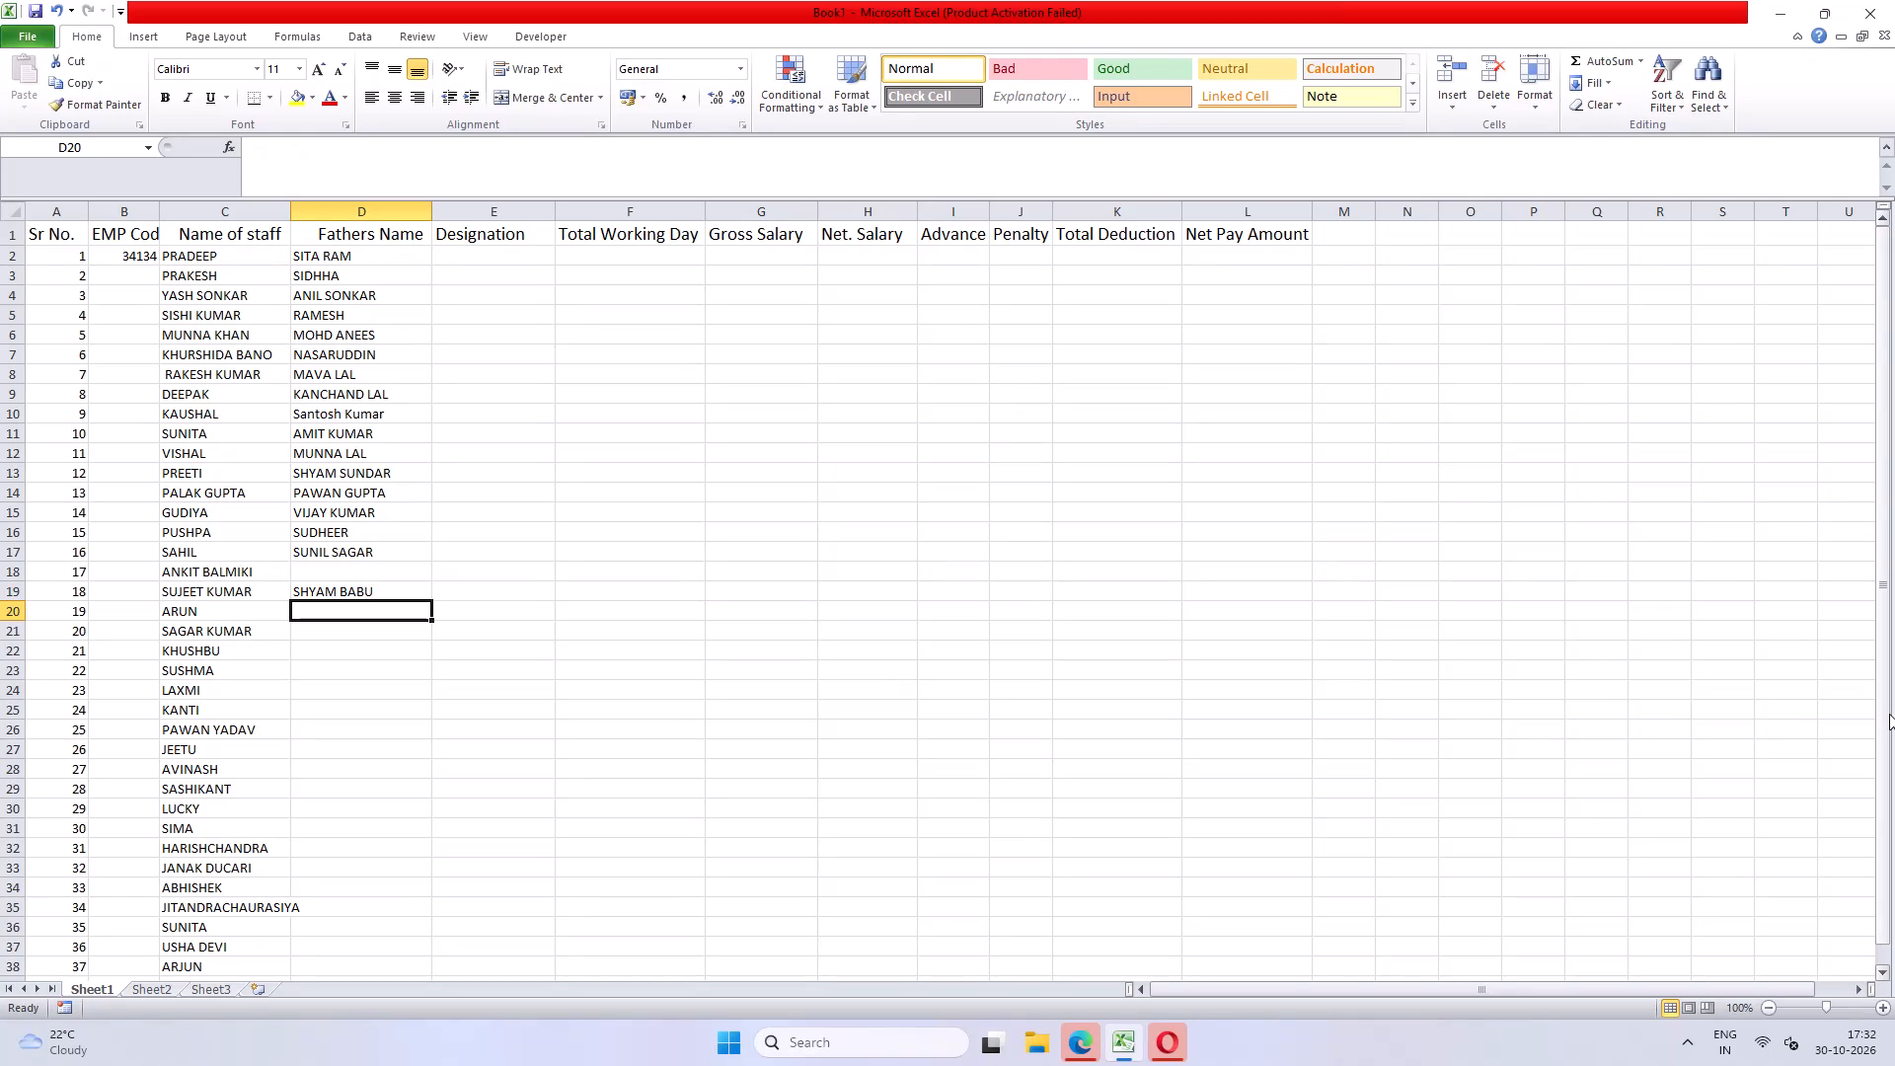
Enter RAMESH in capitals as the father's name in cell D21 for staff serial number 20.
key("Down")
key("Down")
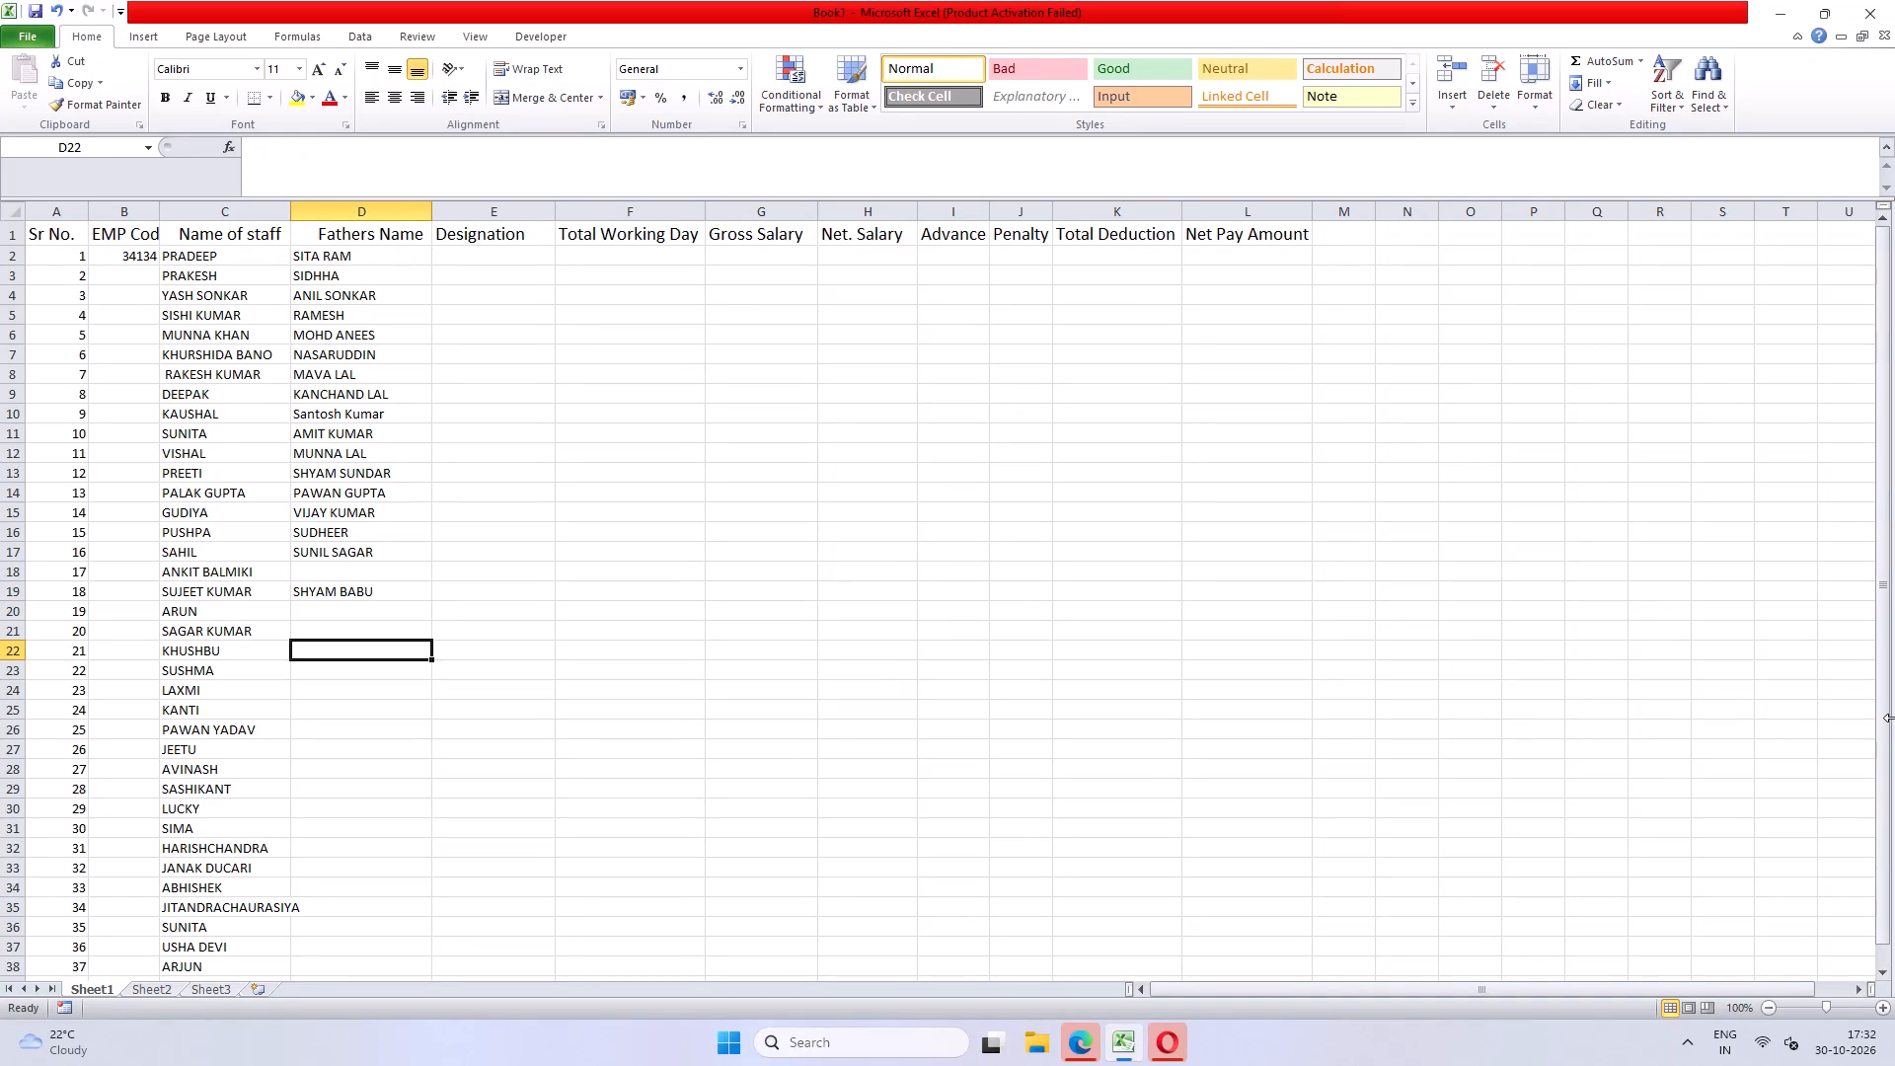
key("Up")
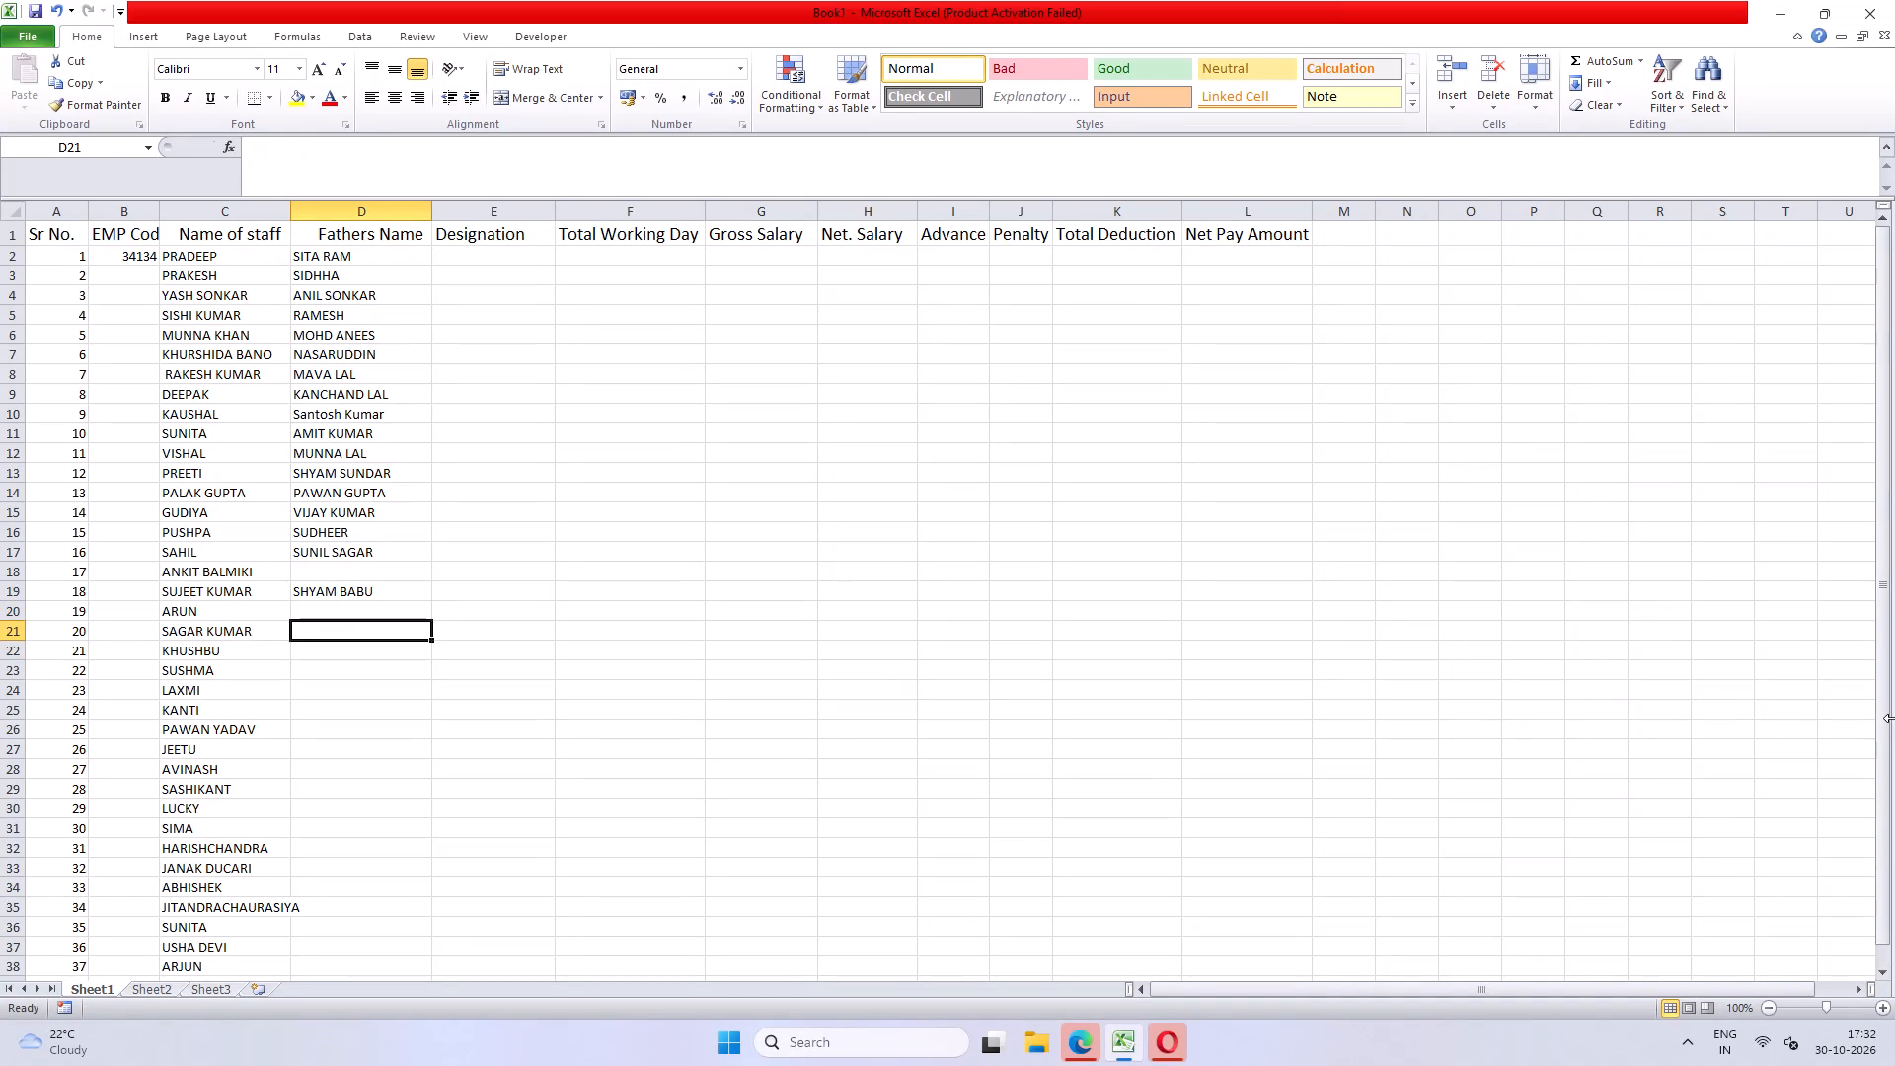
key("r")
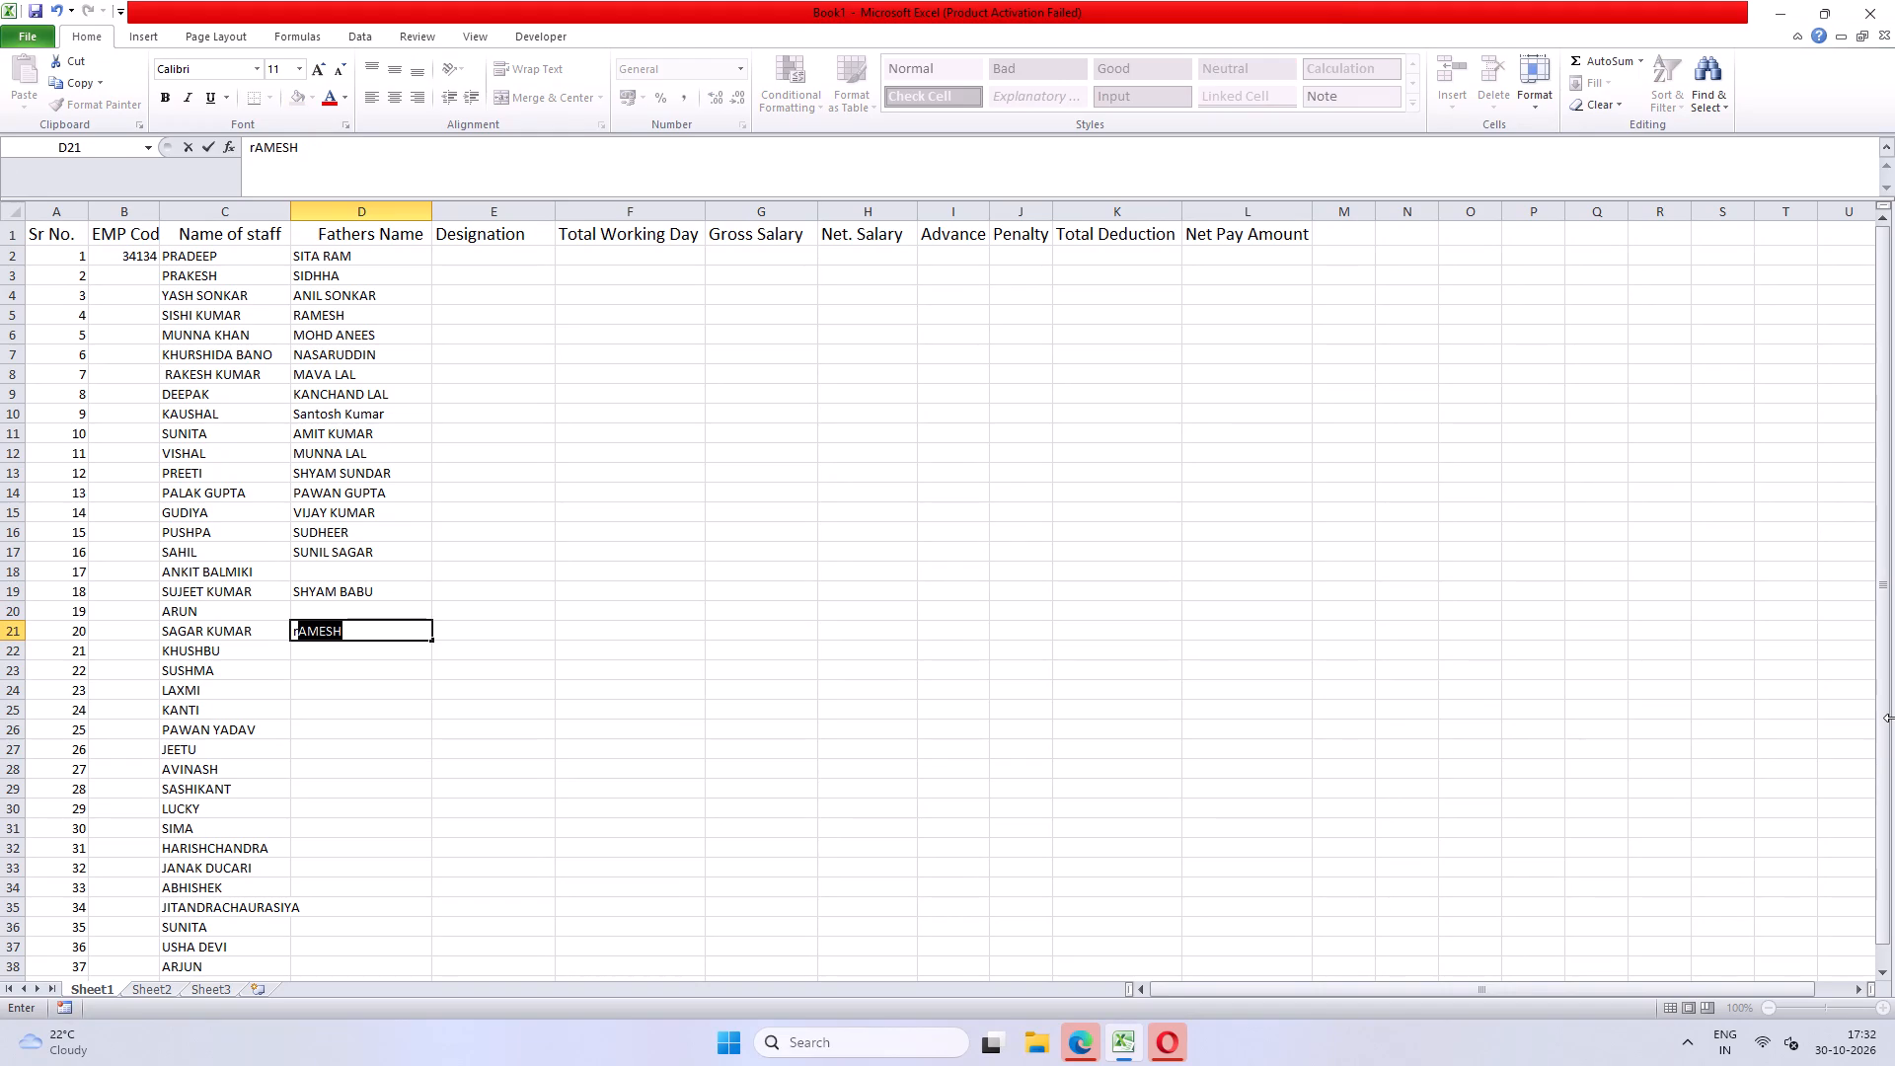
key("BackSpace")
key("BackSpace")
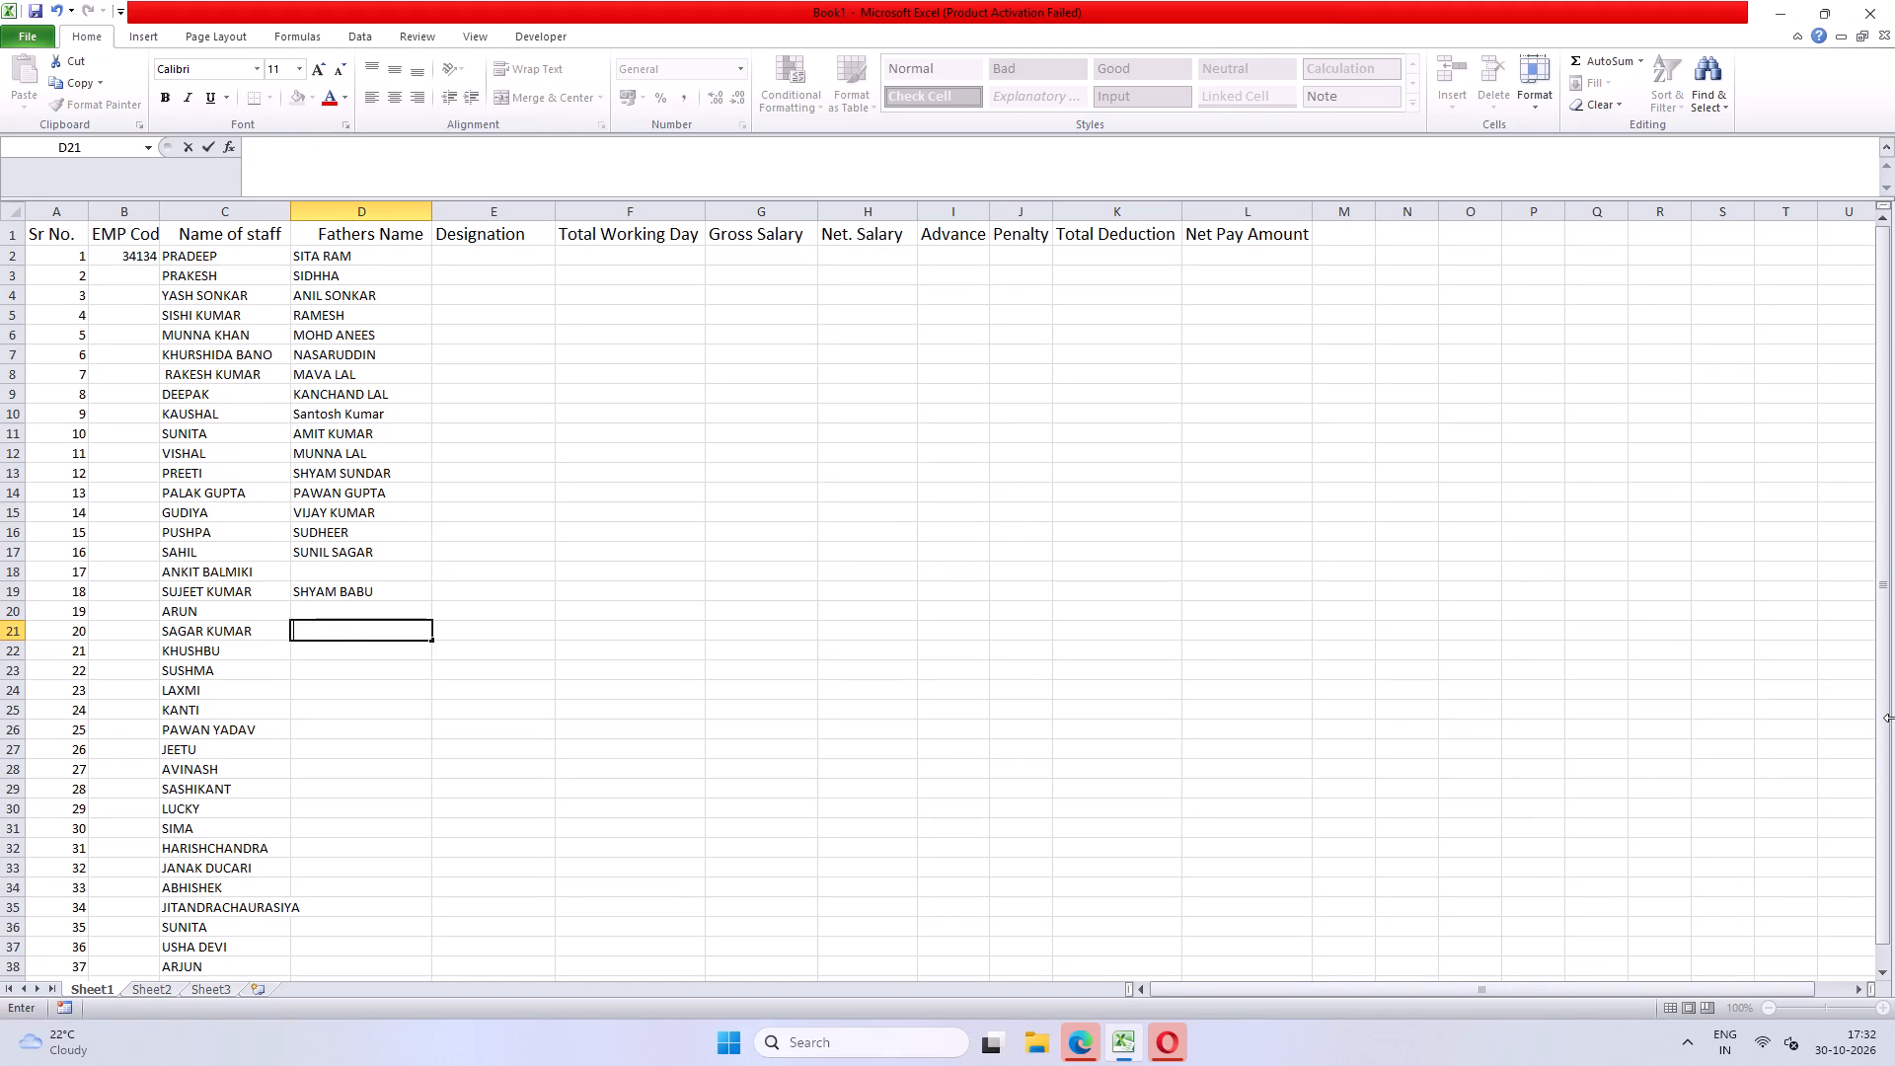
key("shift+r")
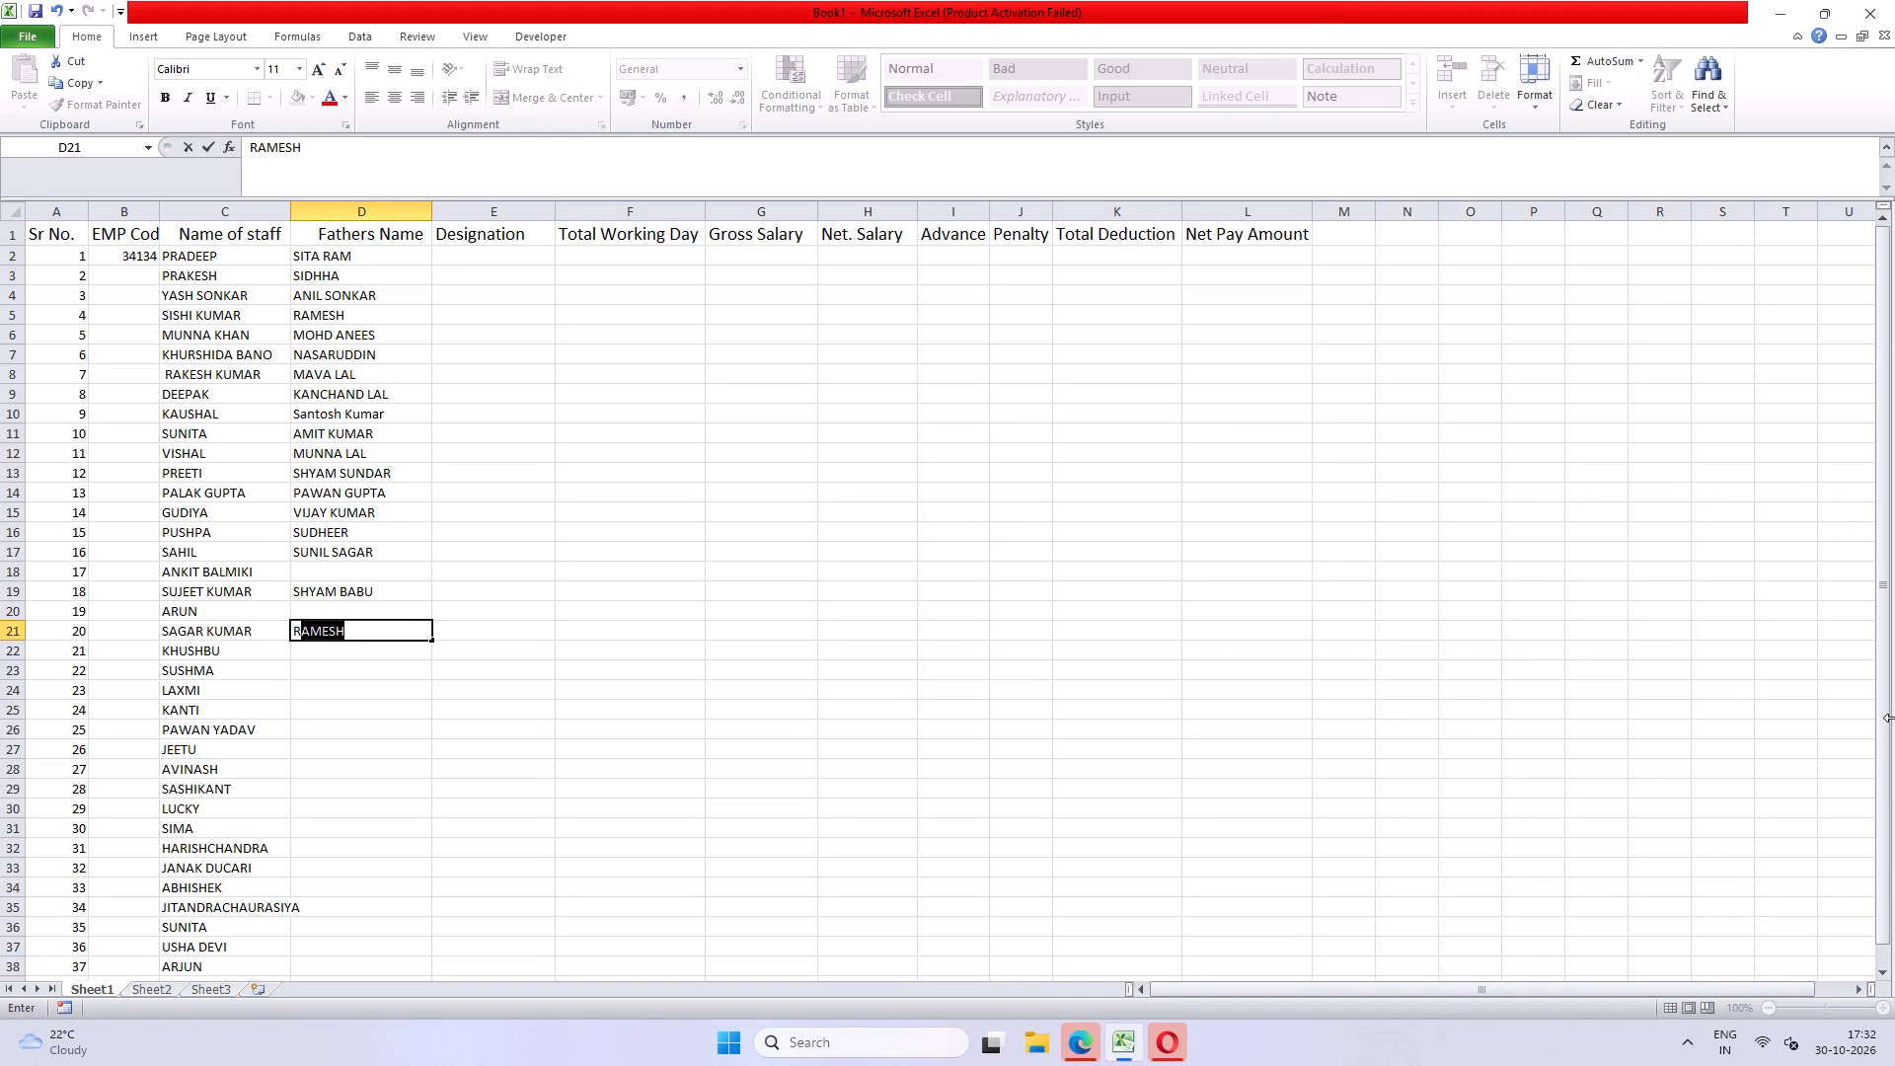
key("Down")
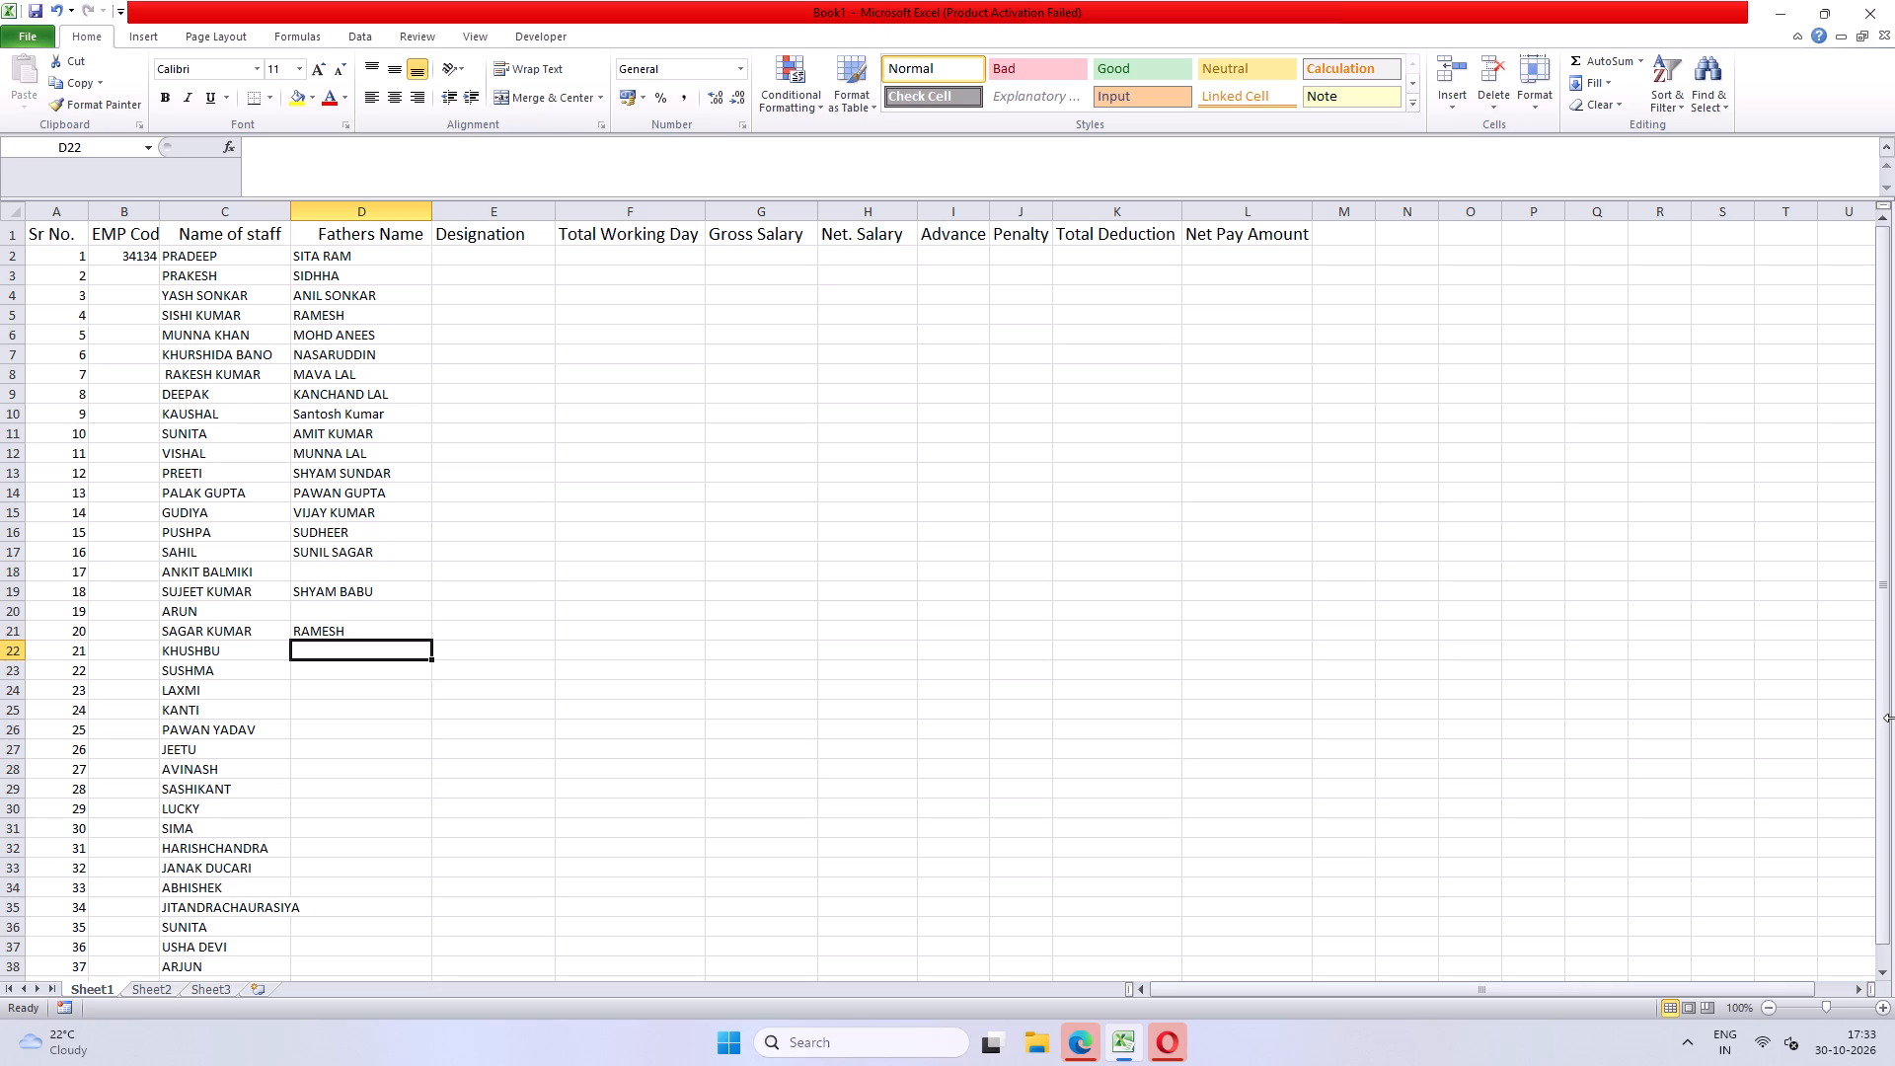
Enter the father's two-word name in cell D22 for staff serial number 21, with only the initials capitalised.
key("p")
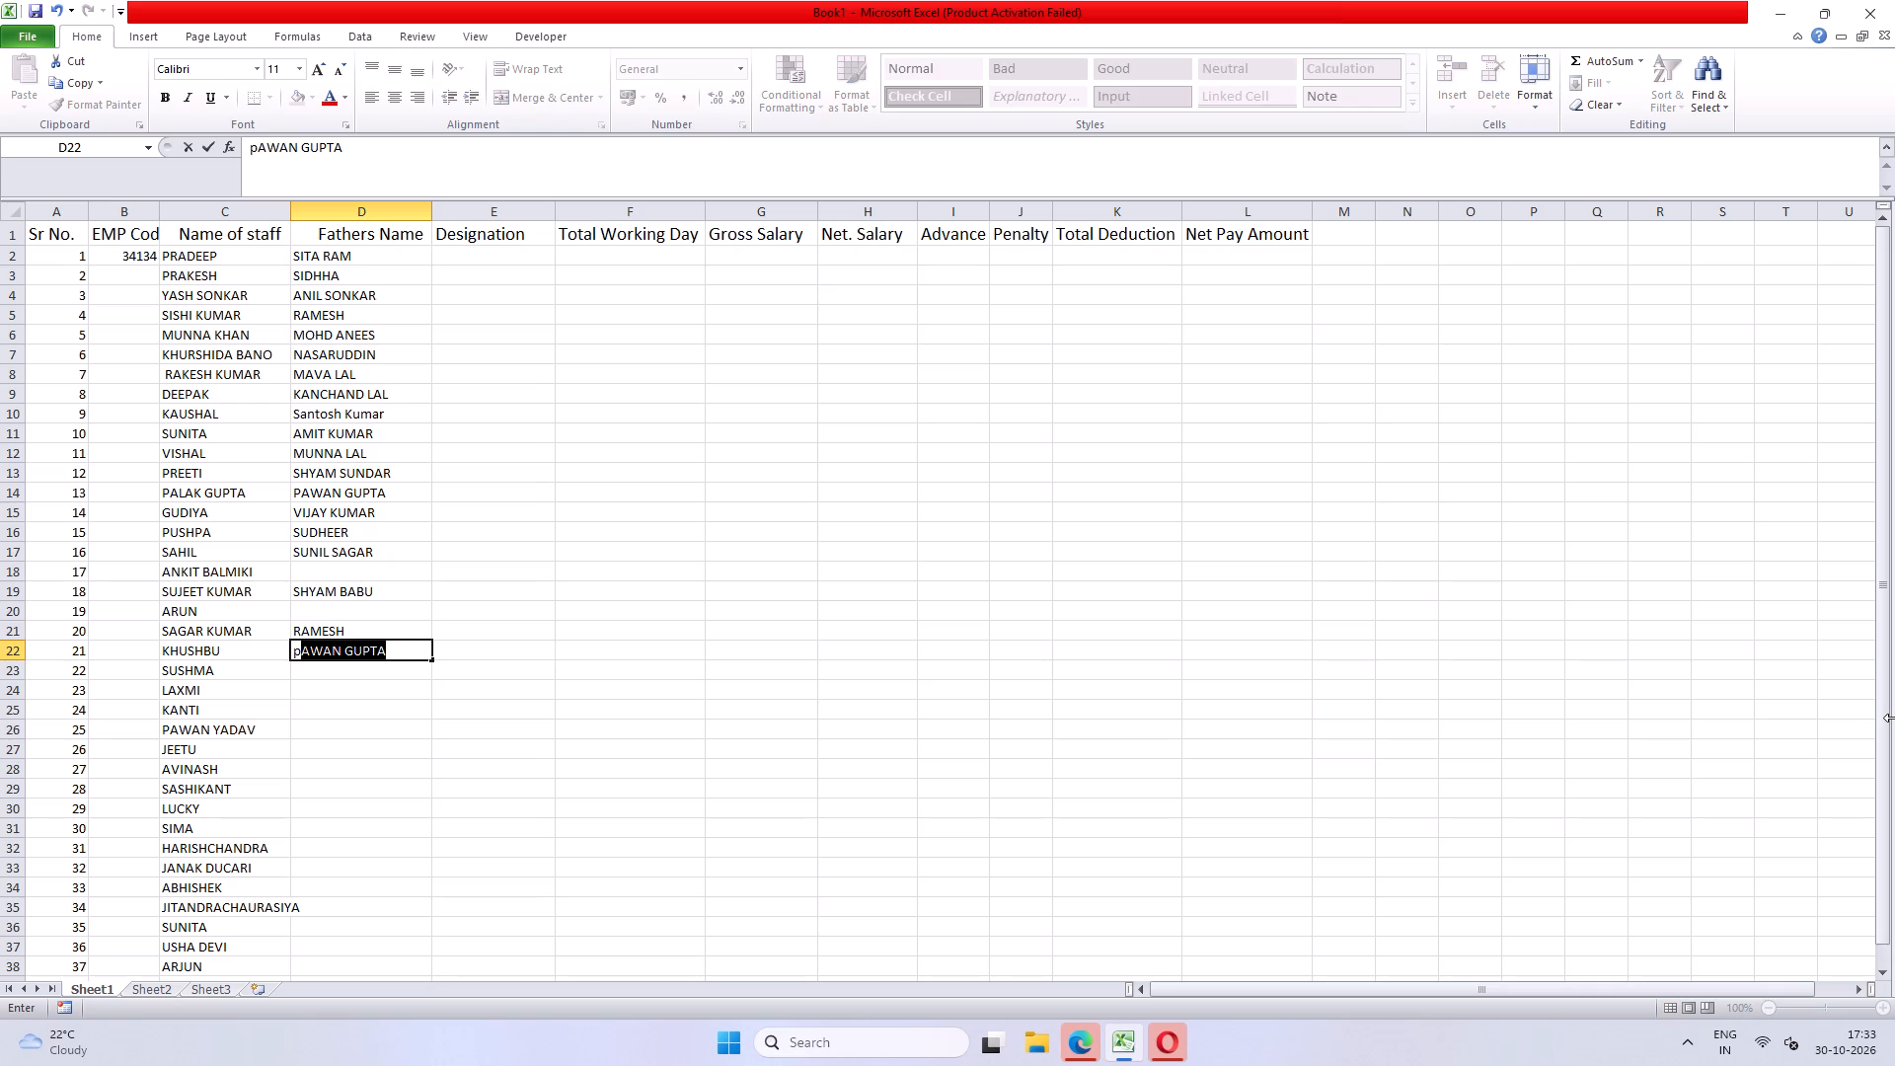
key("BackSpace")
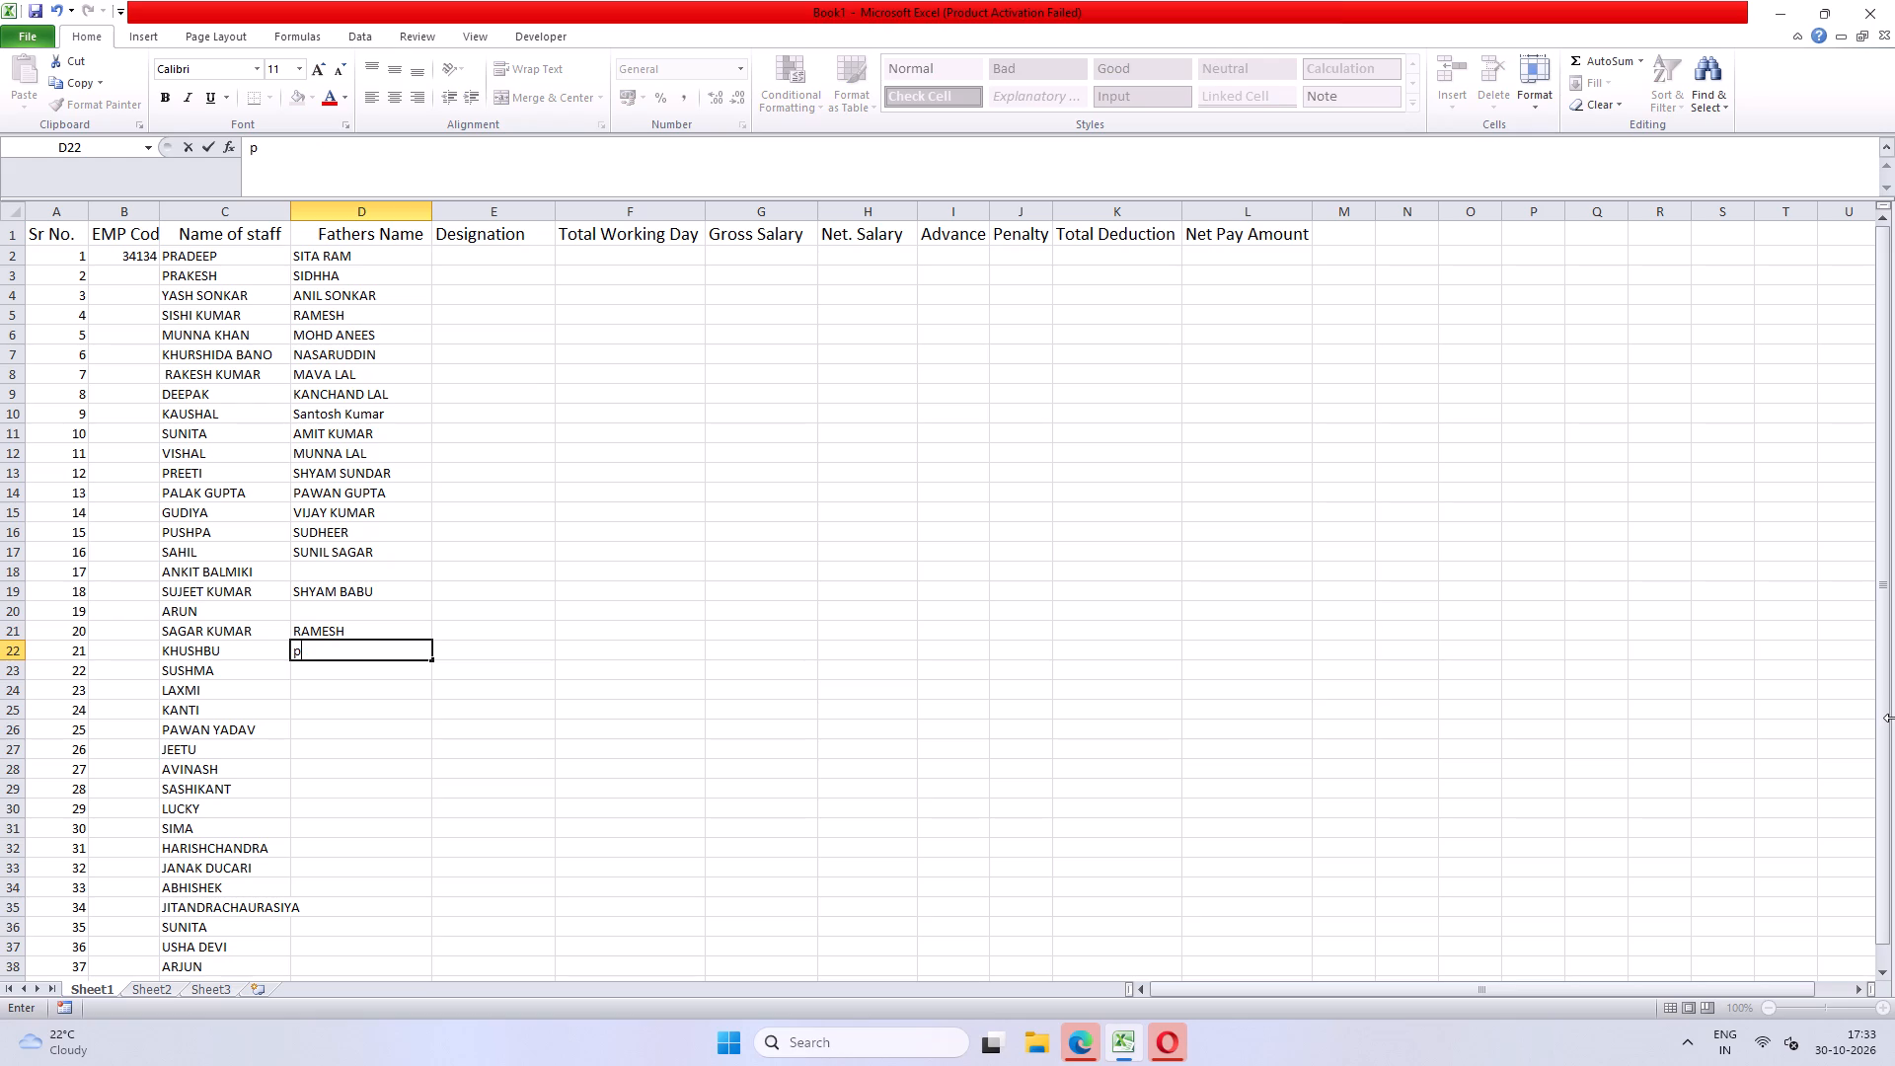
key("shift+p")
key("BackSpace")
key("BackSpace")
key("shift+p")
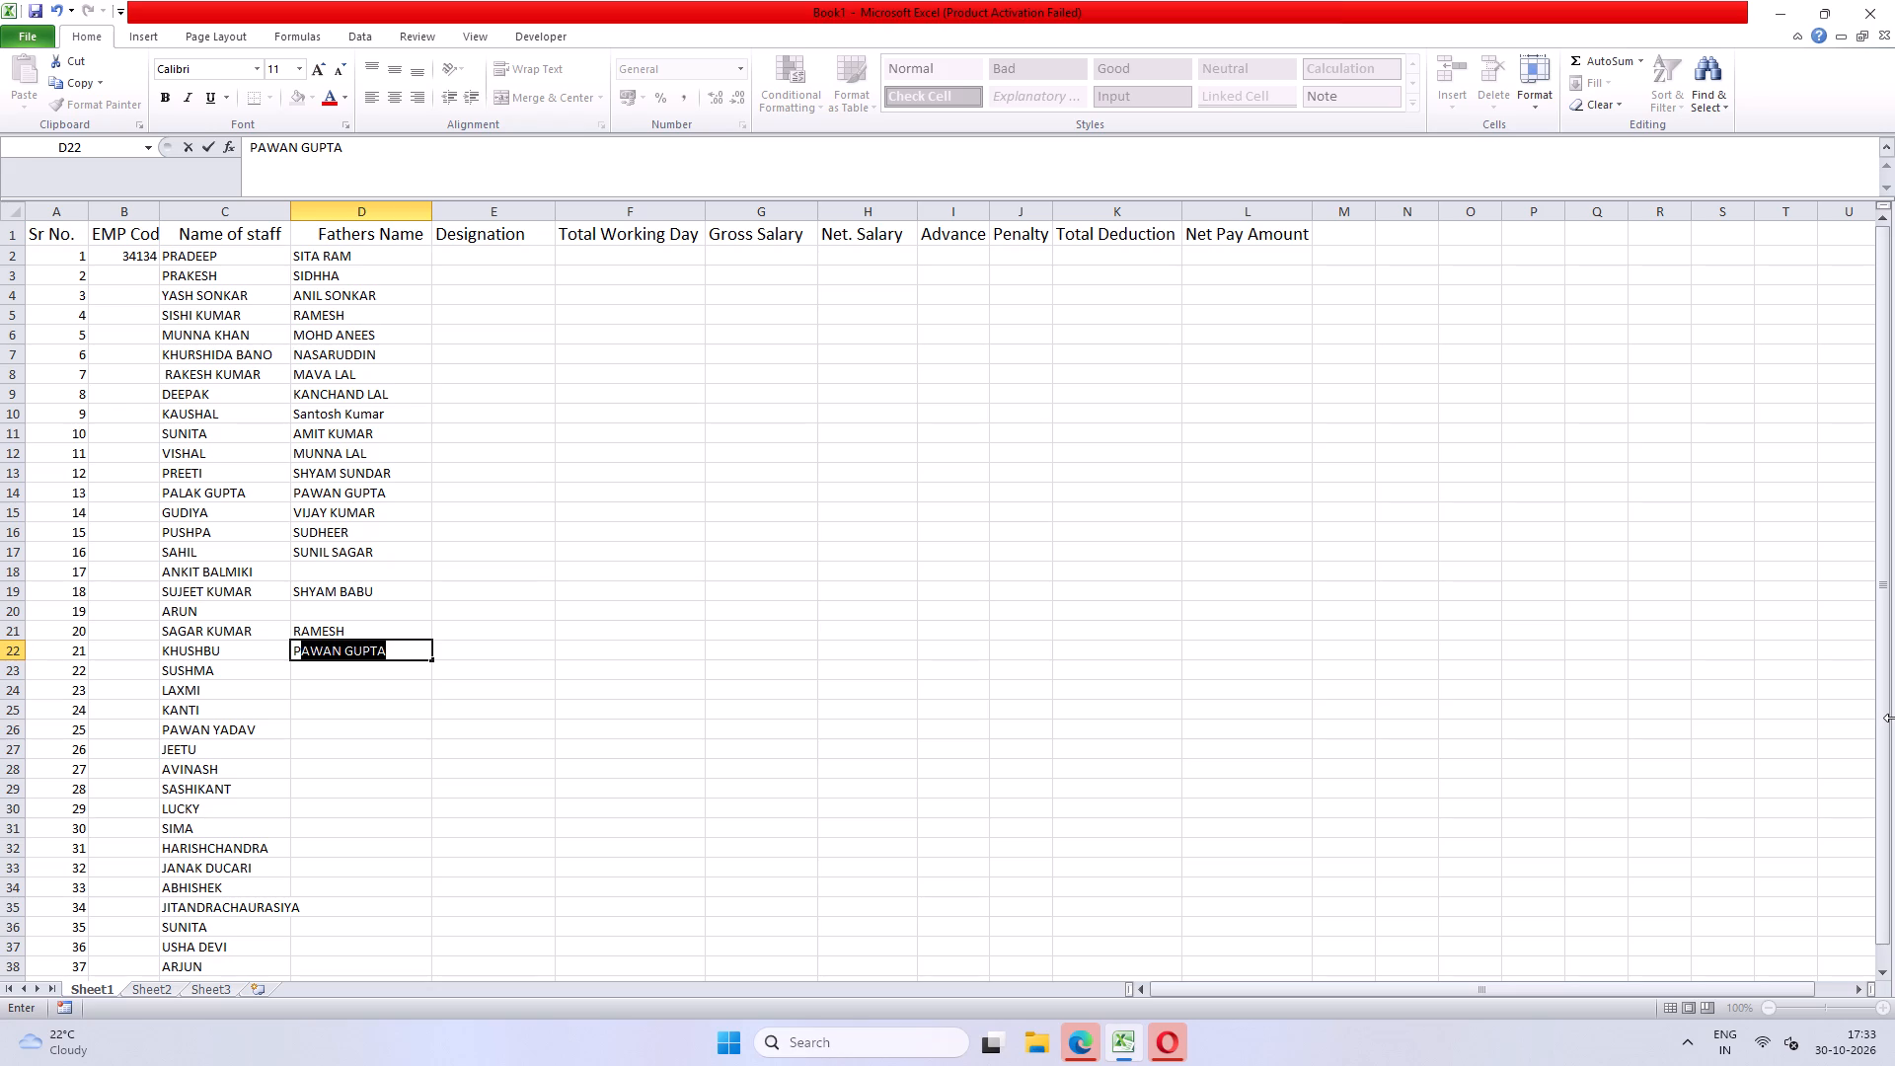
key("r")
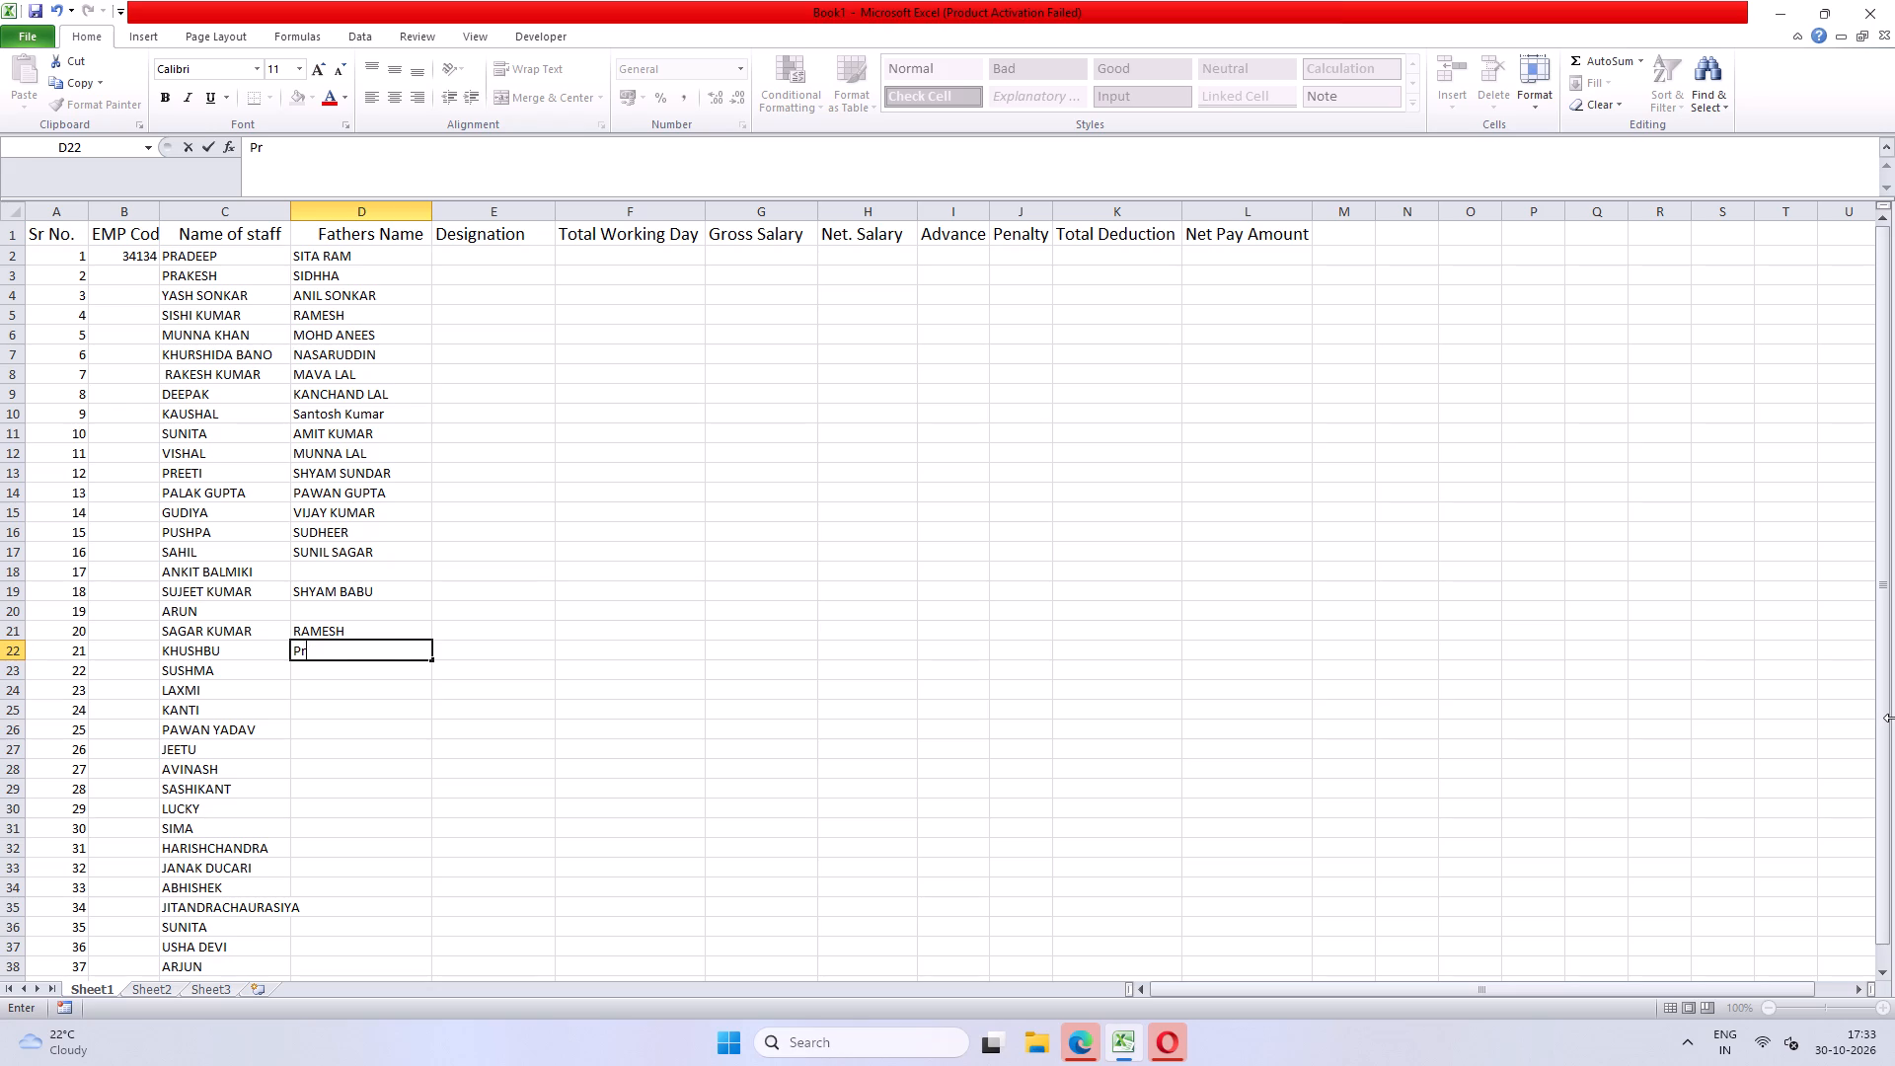
key("BackSpace")
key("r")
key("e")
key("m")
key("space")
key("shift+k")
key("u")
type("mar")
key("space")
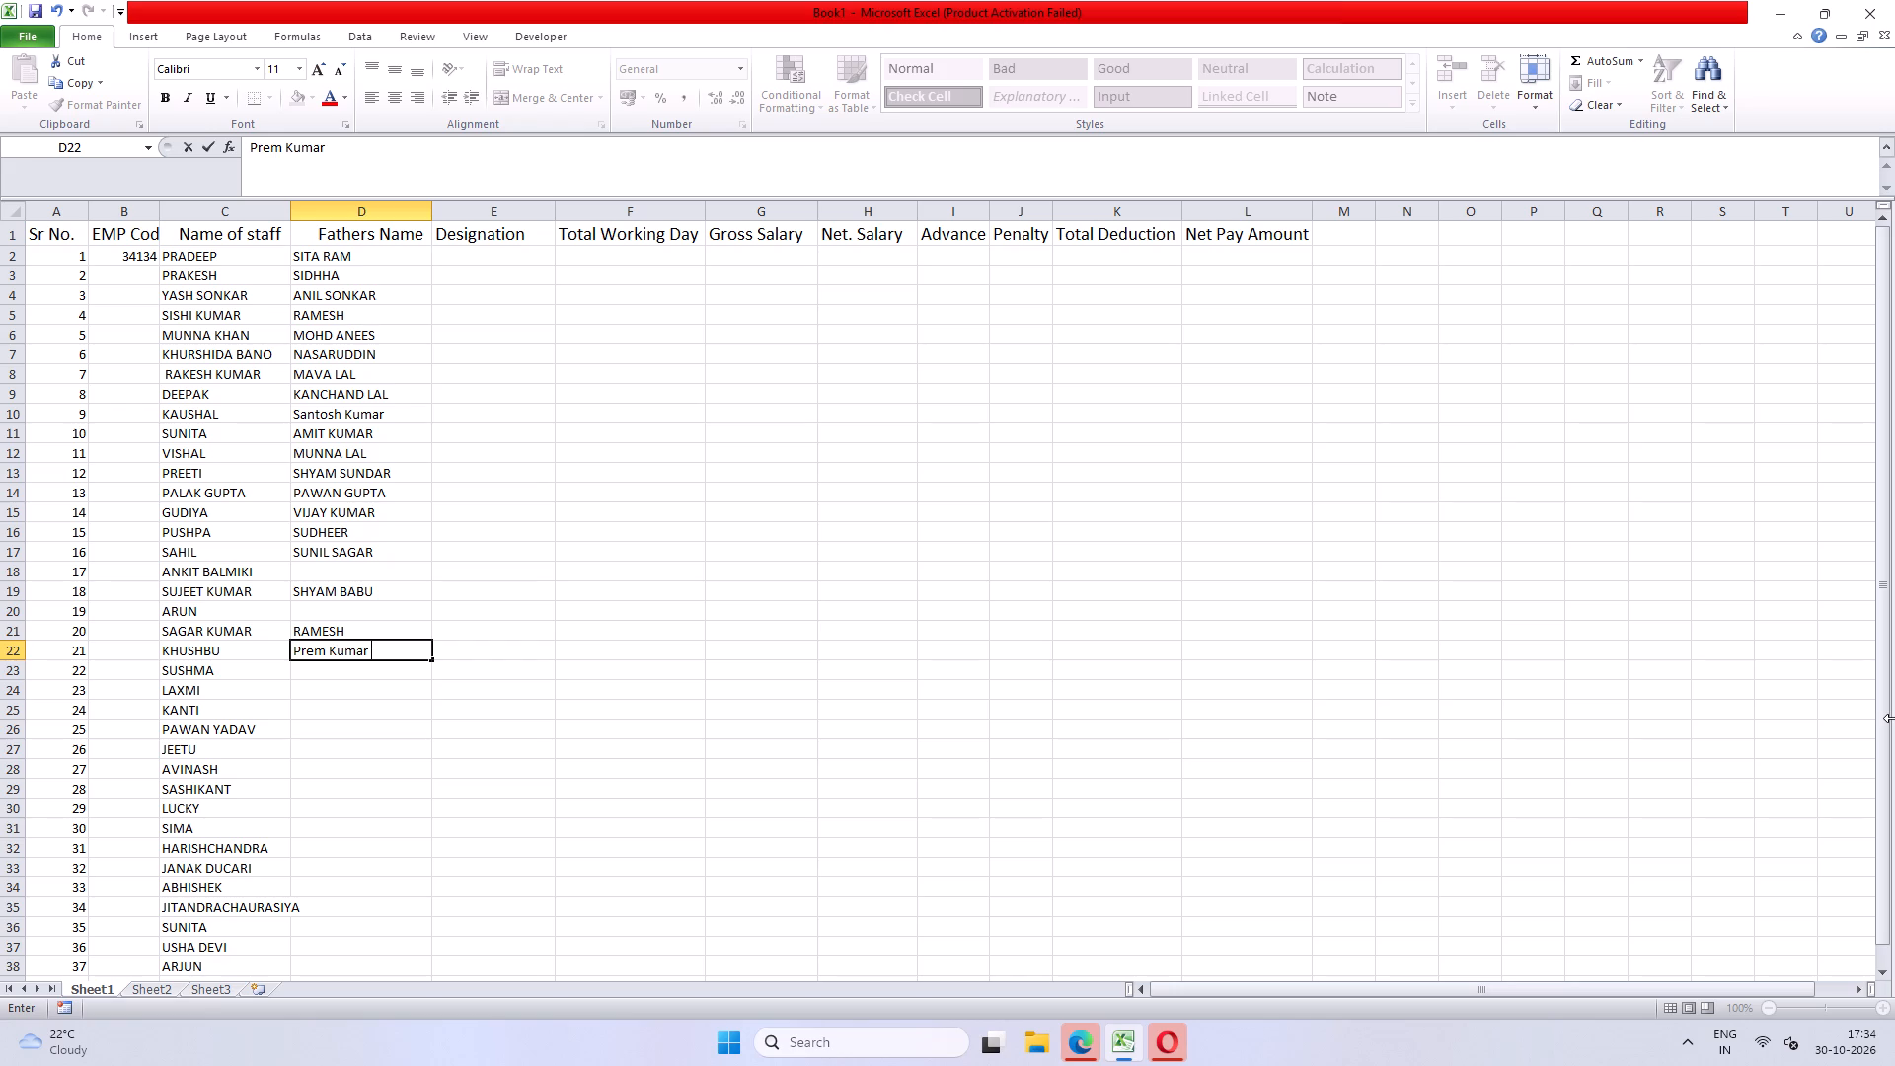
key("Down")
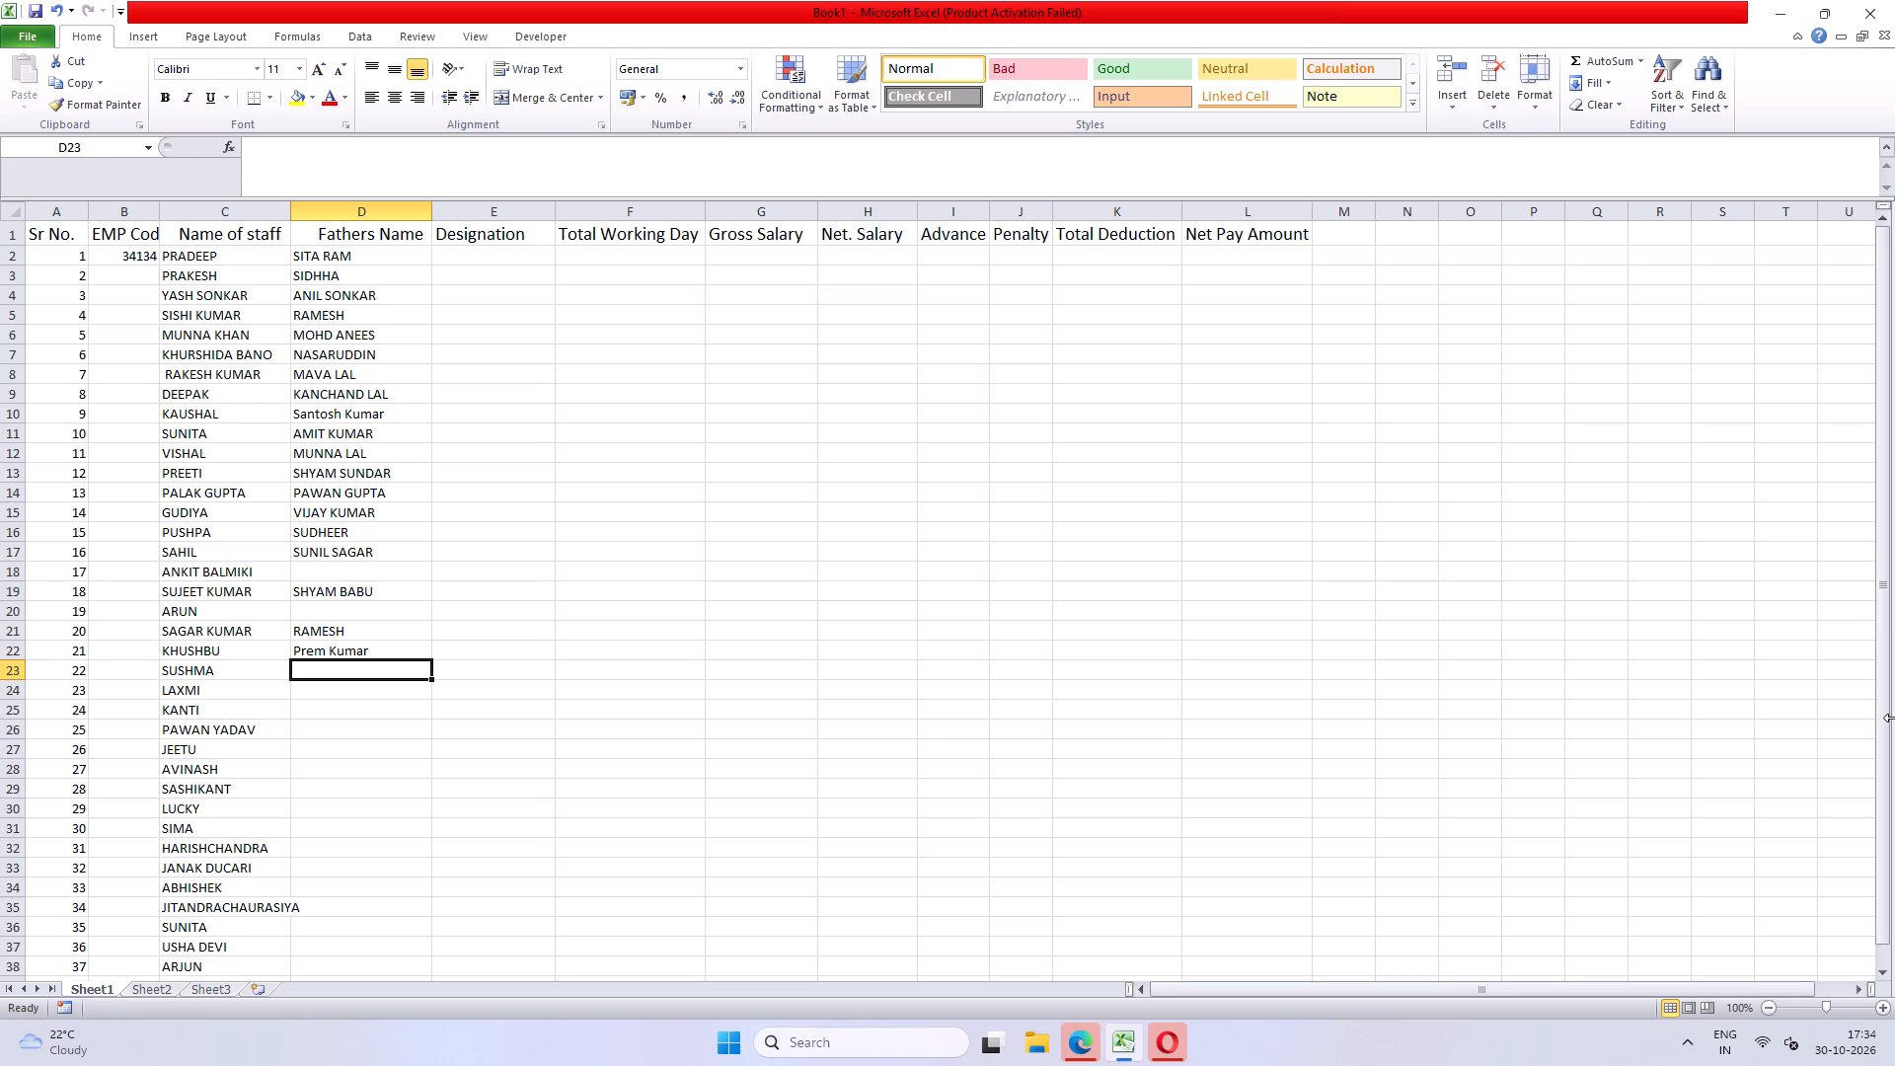
Enter Shivnath as the father's name in cell D23 for staff serial number 22.
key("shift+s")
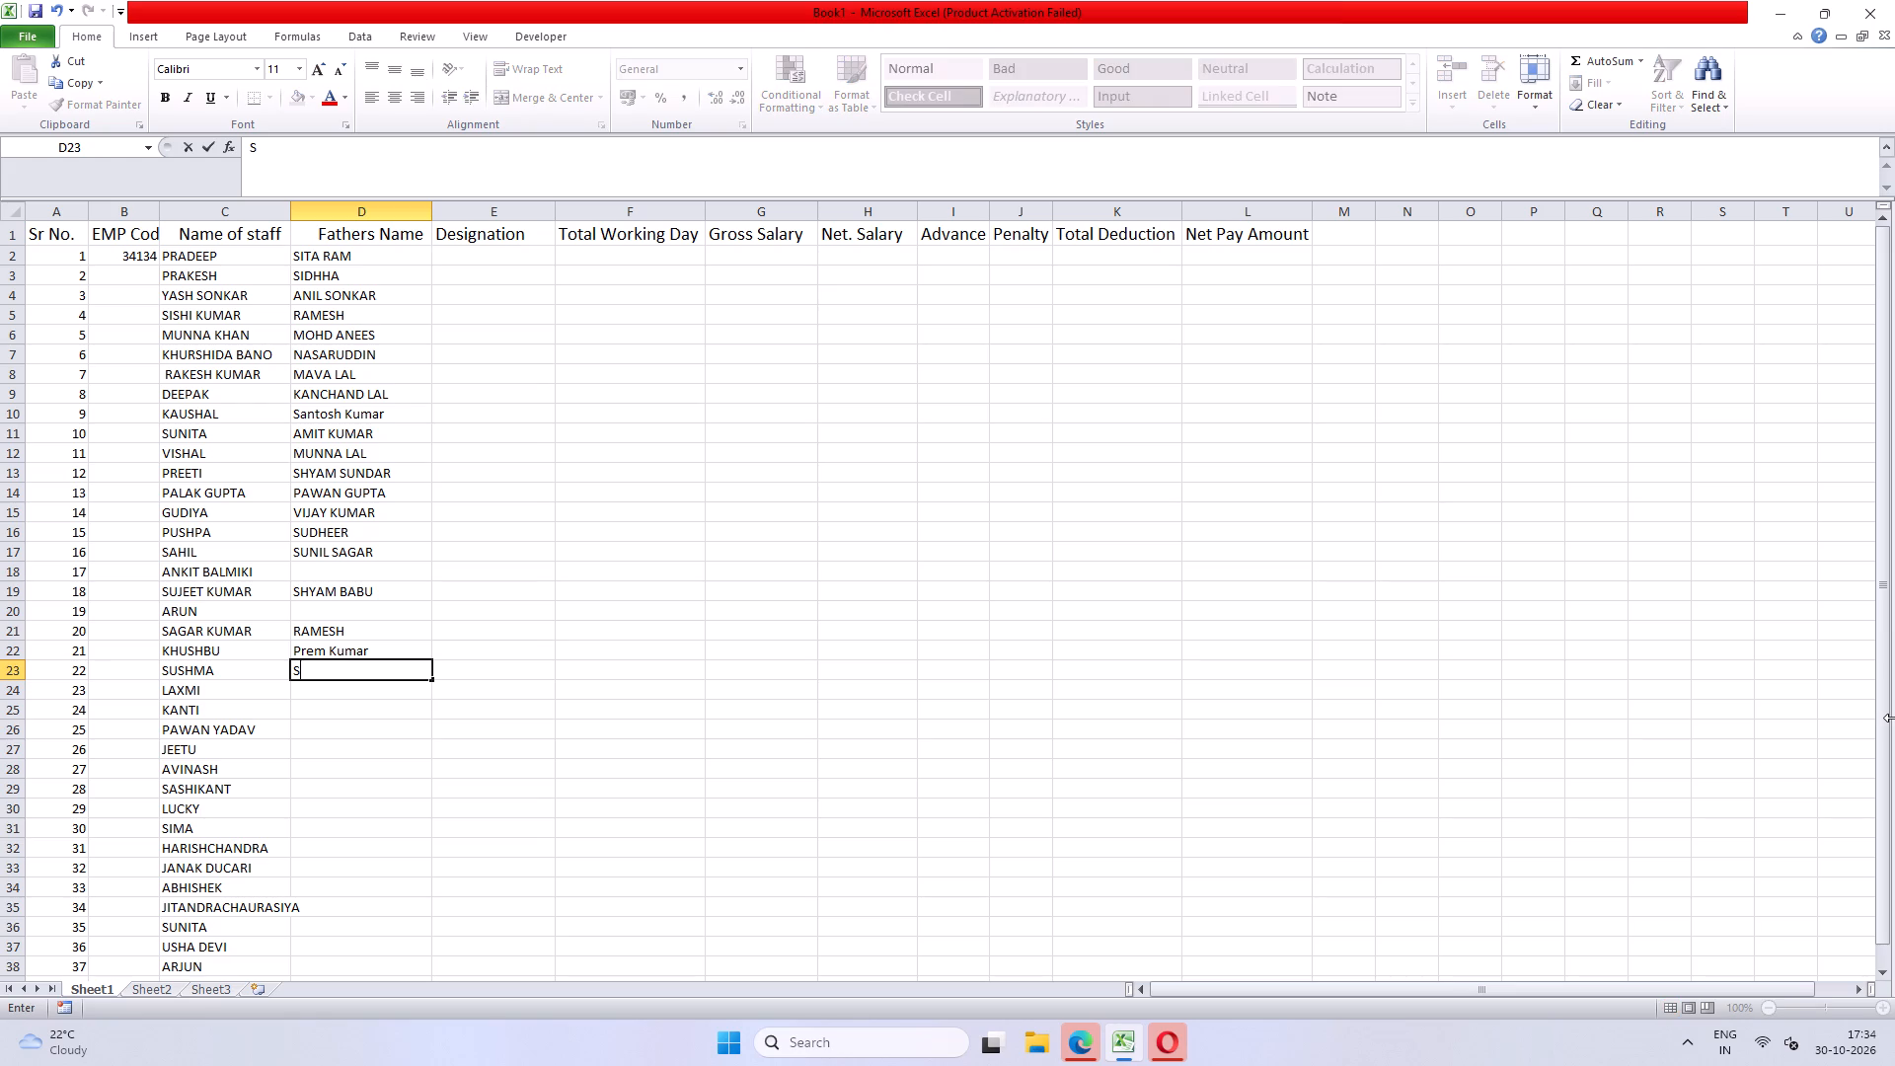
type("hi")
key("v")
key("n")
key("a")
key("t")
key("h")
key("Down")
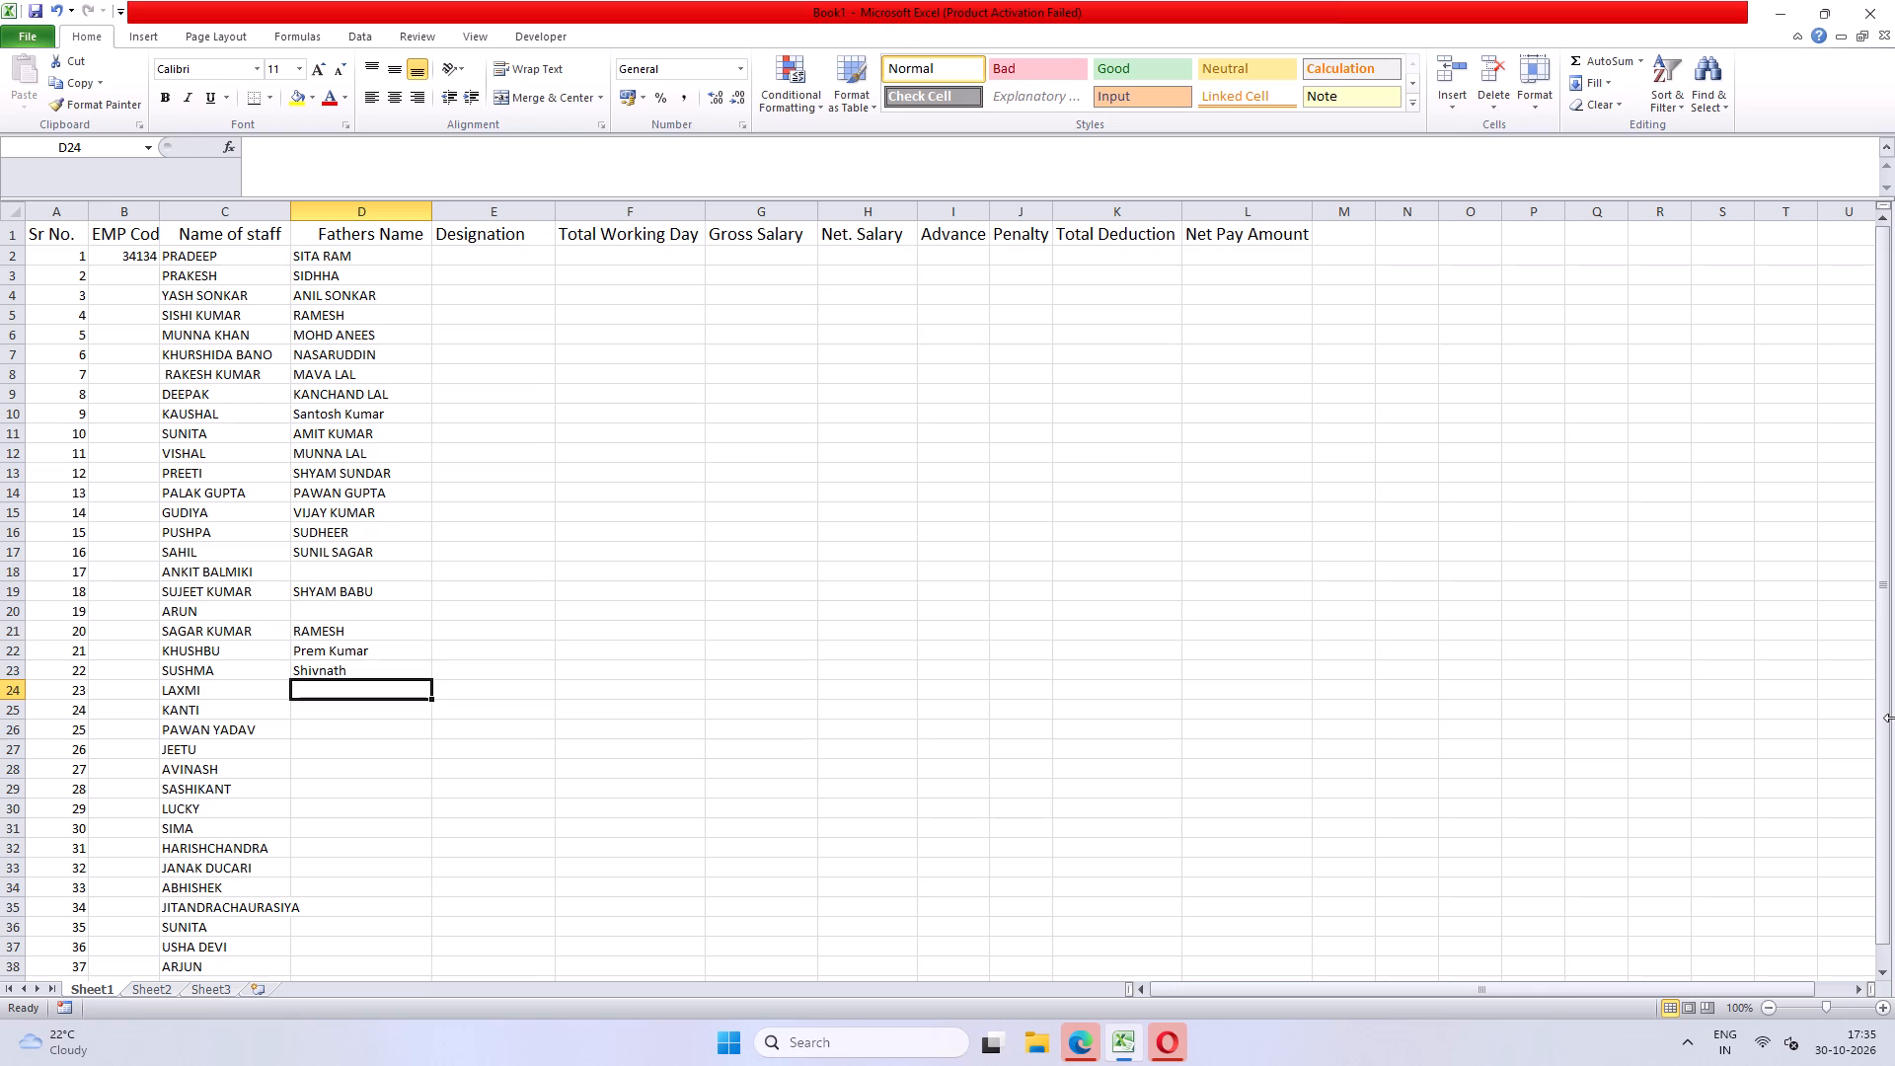
Enter Guddu as the father's name in the empty cell D20 for staff serial number 19.
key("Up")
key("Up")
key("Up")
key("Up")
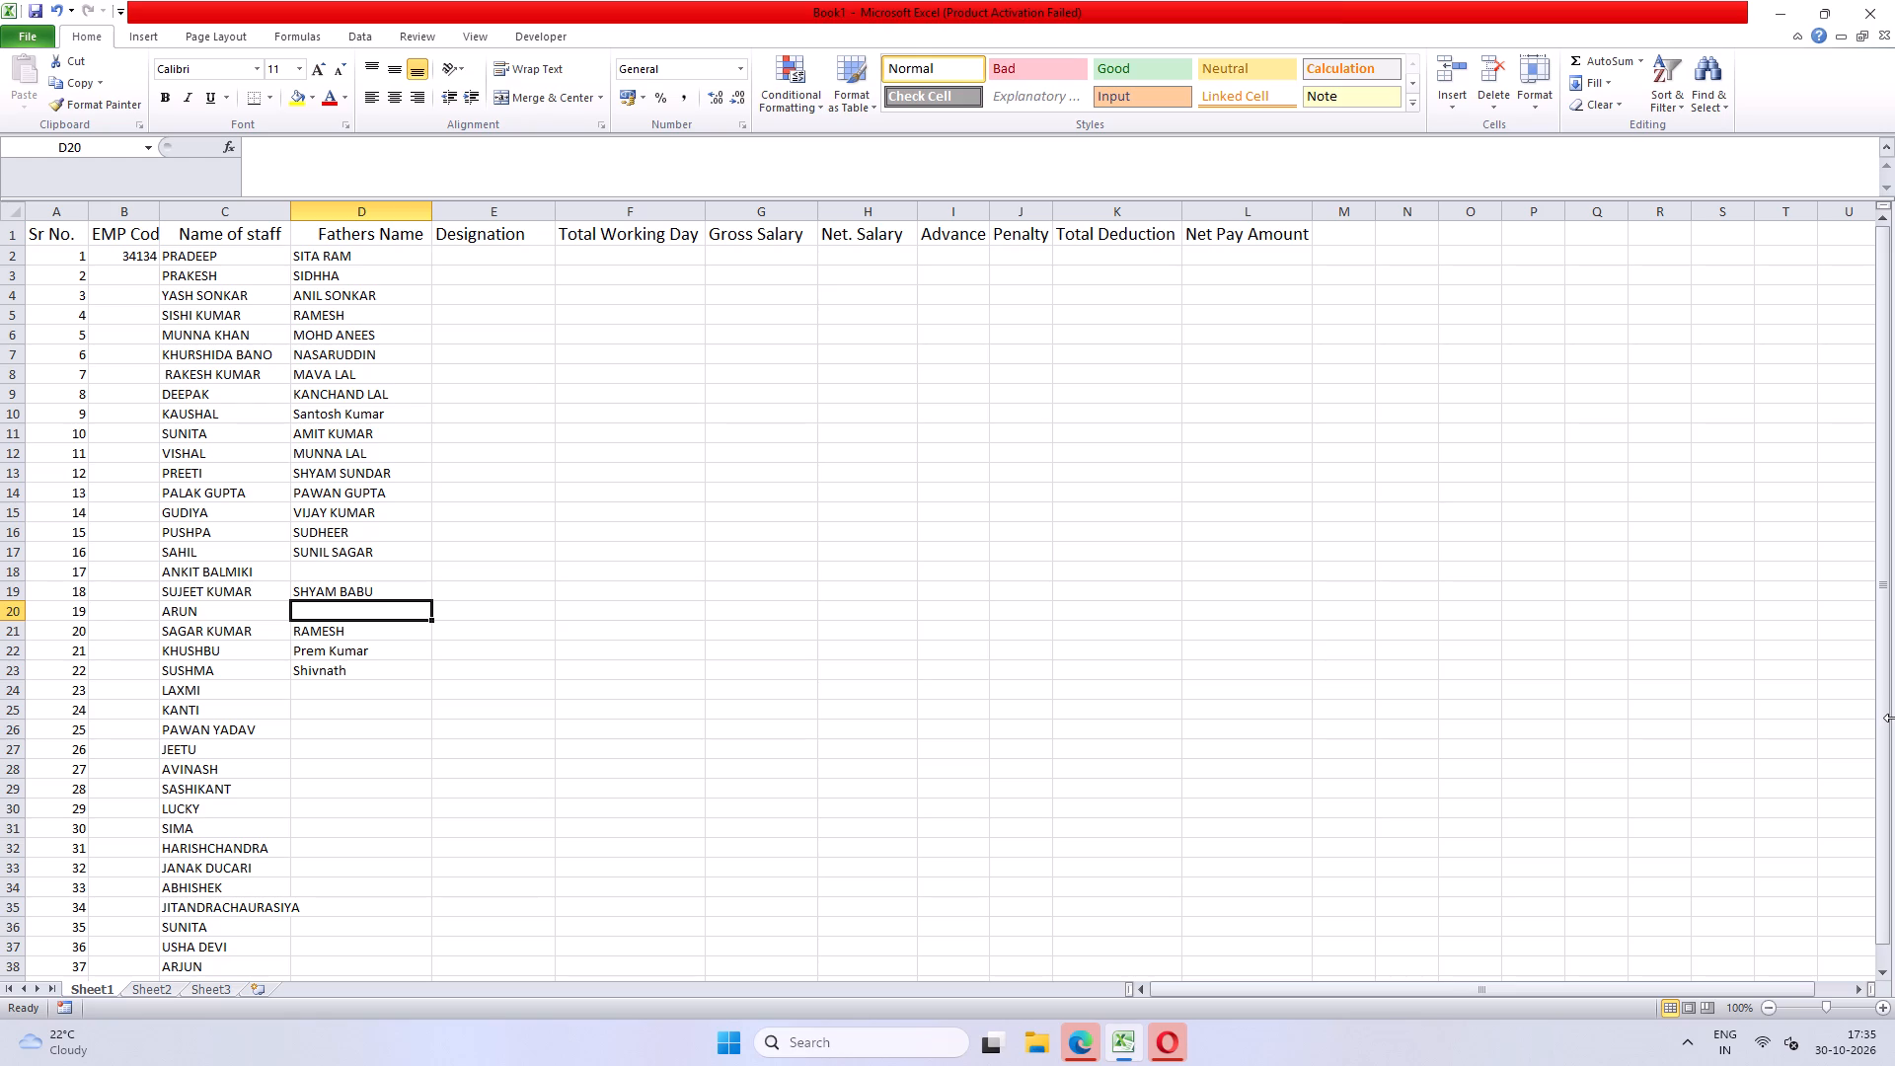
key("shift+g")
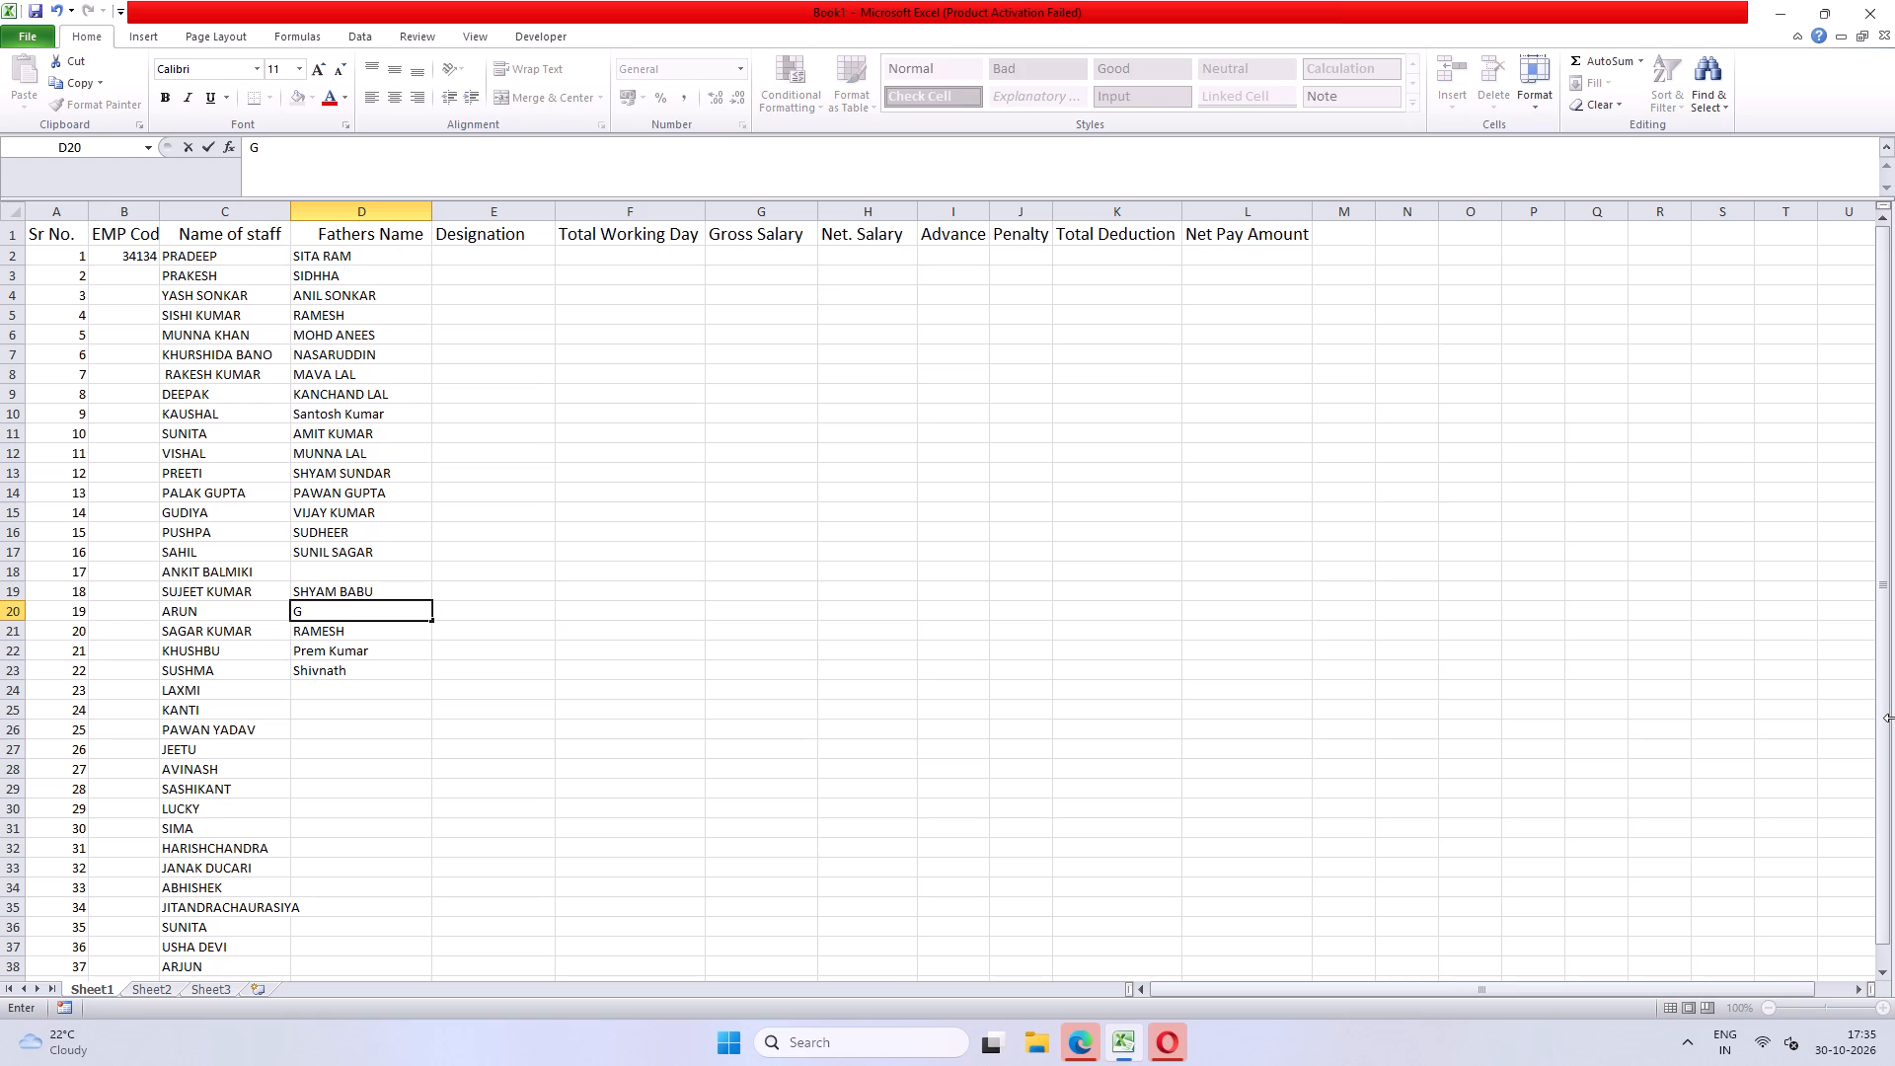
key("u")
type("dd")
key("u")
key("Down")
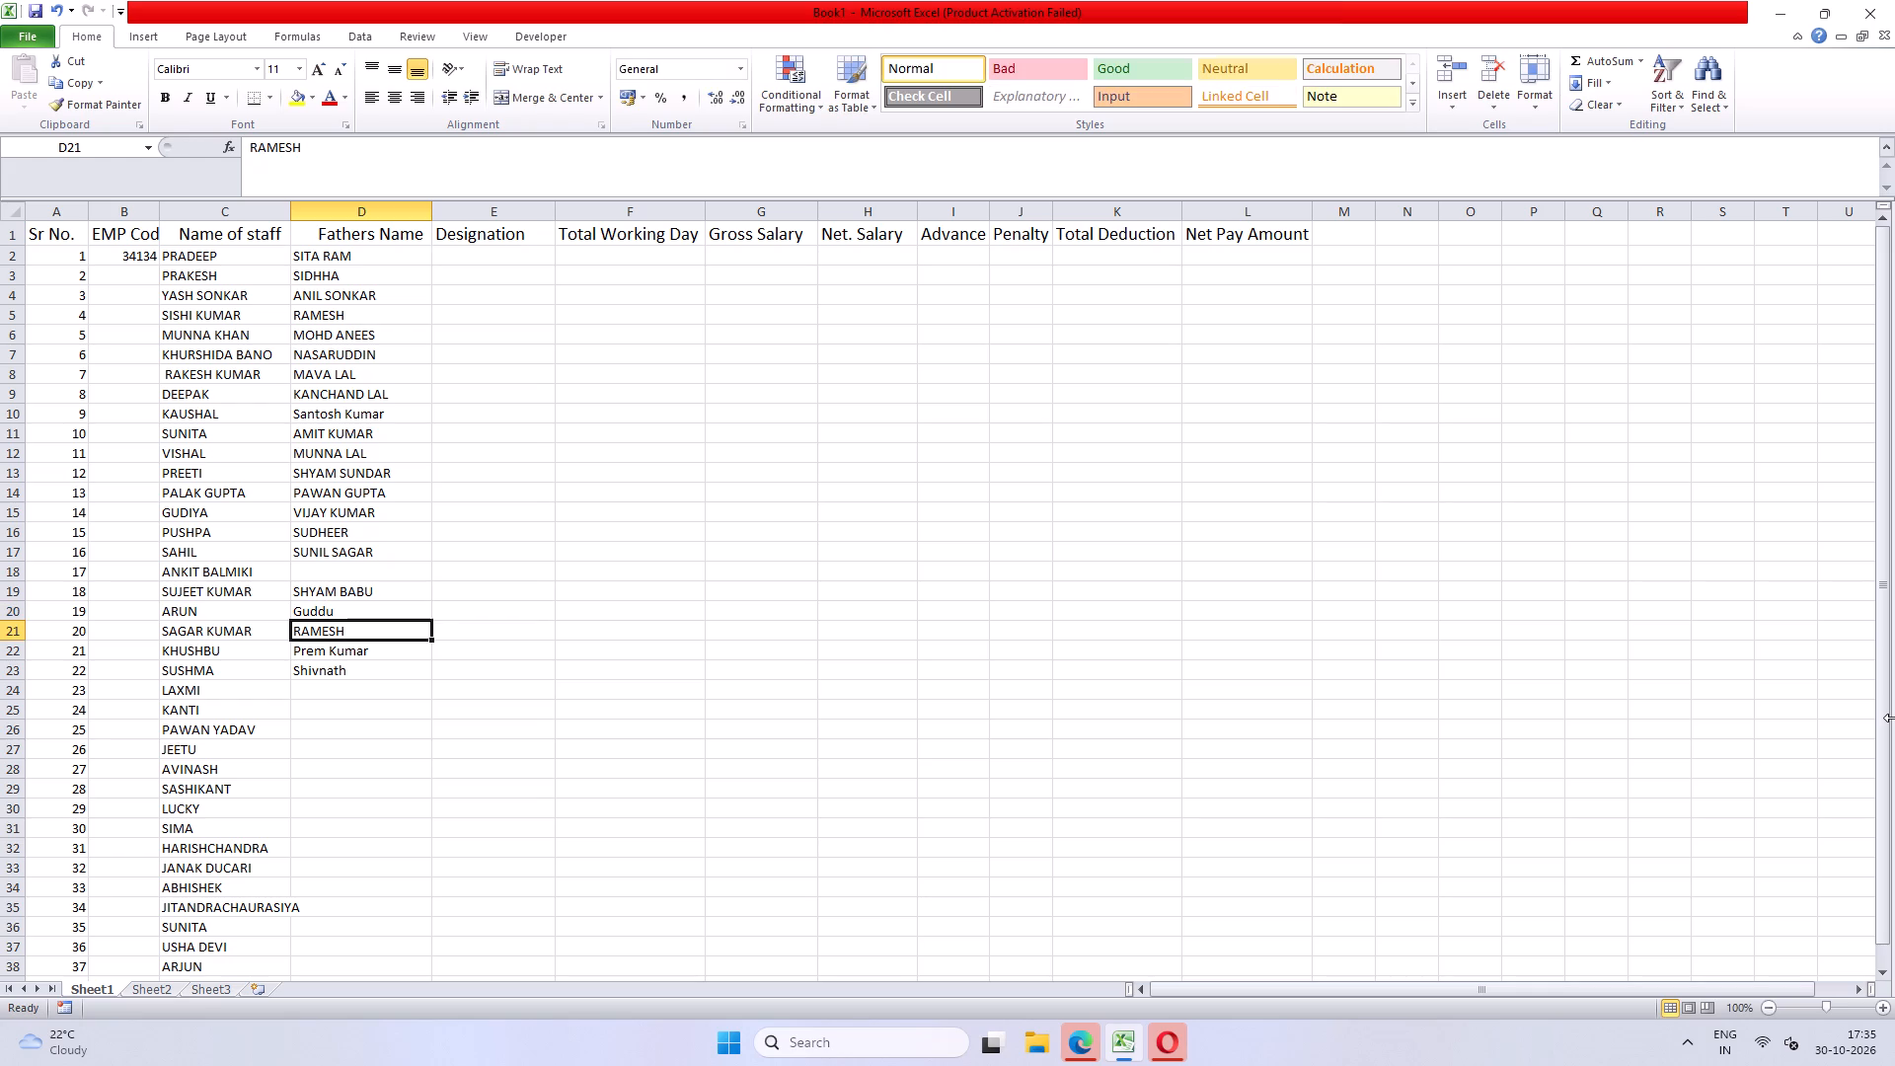
Enter the father's two-word name in cell D24 for staff serial number 23, with only the initials capitalised.
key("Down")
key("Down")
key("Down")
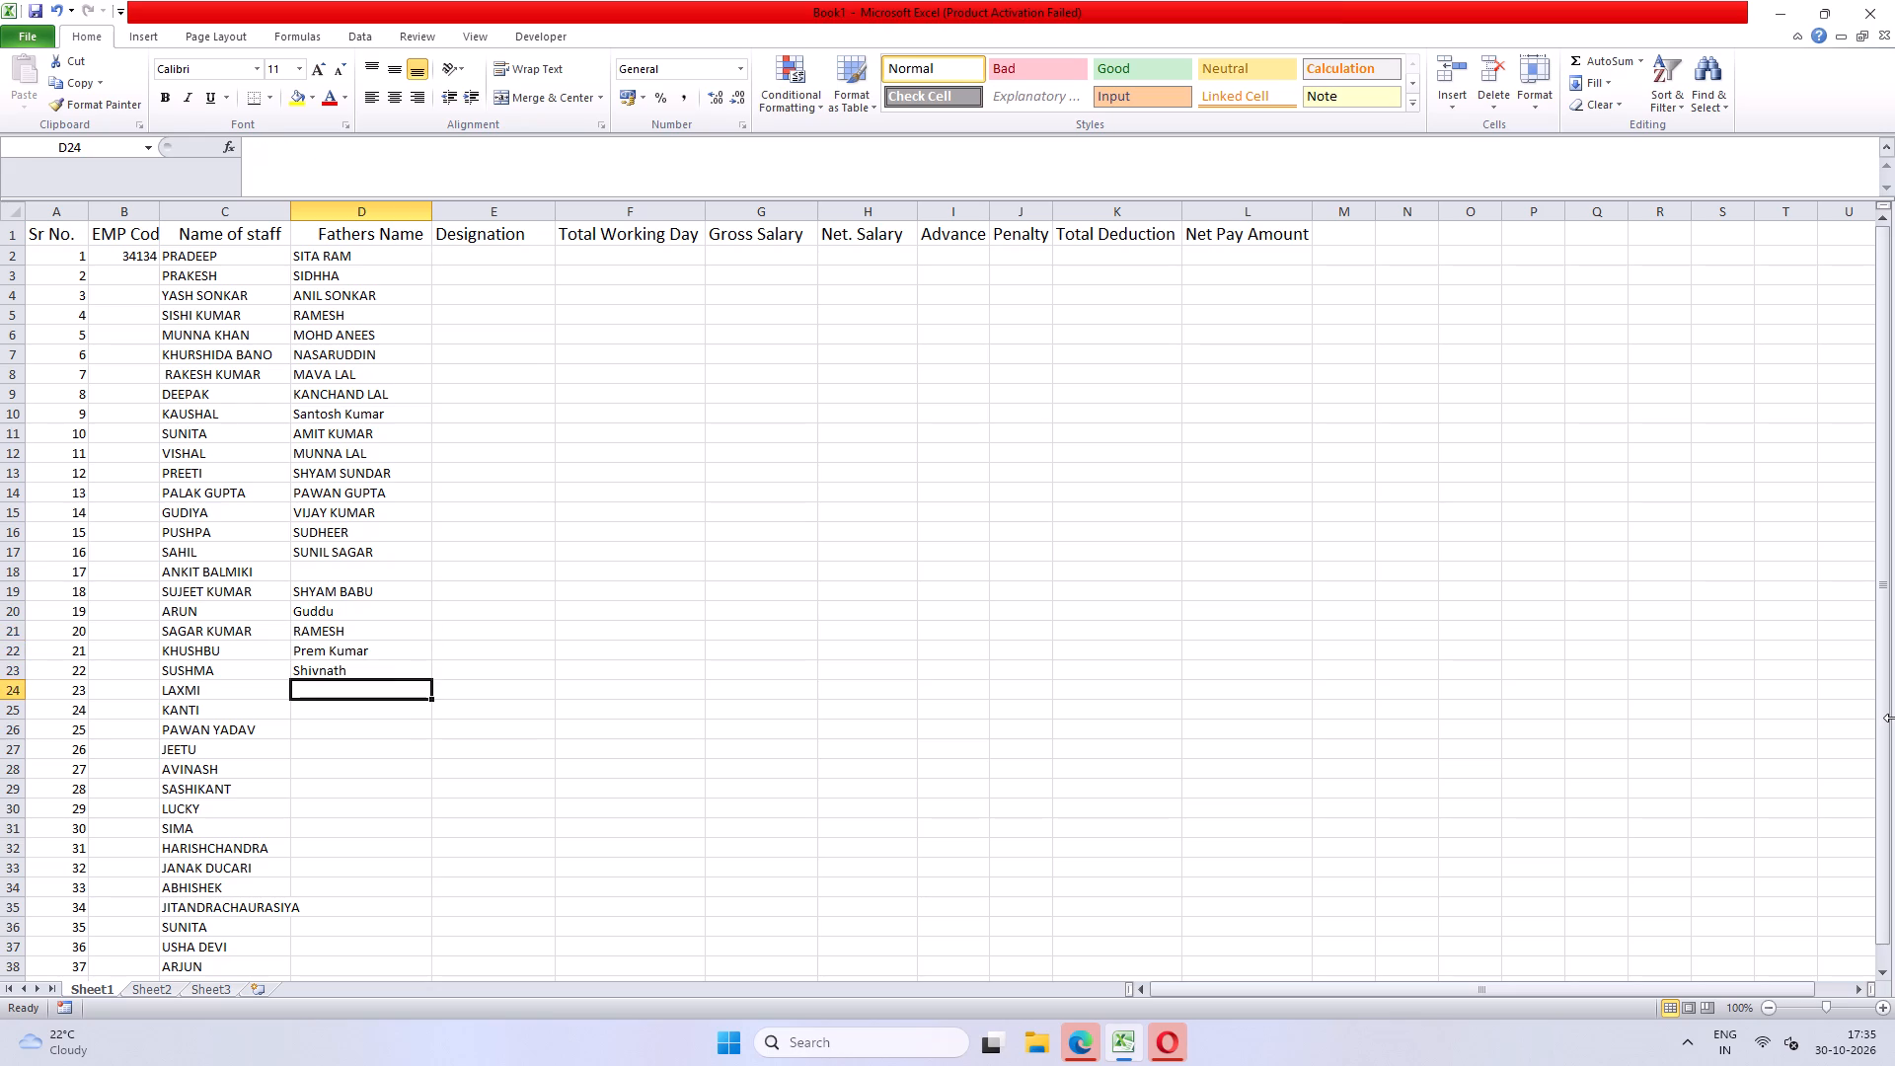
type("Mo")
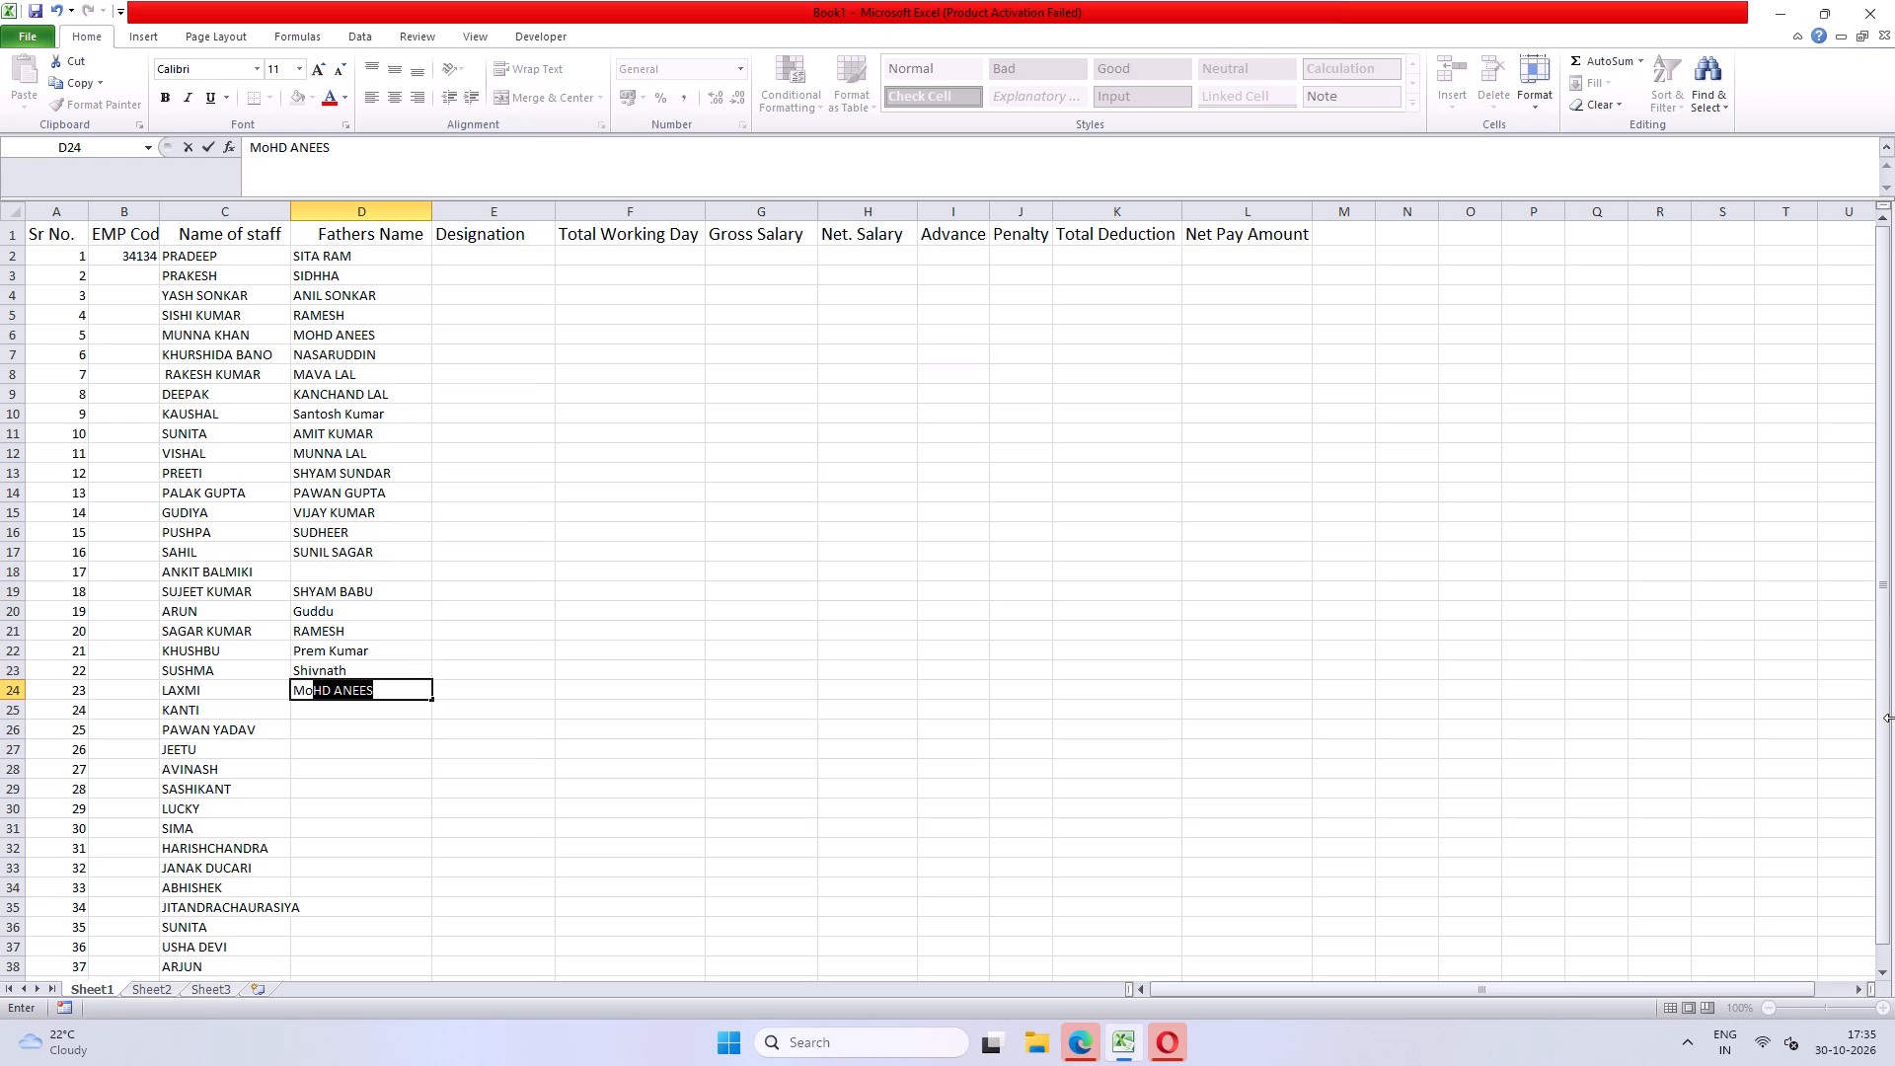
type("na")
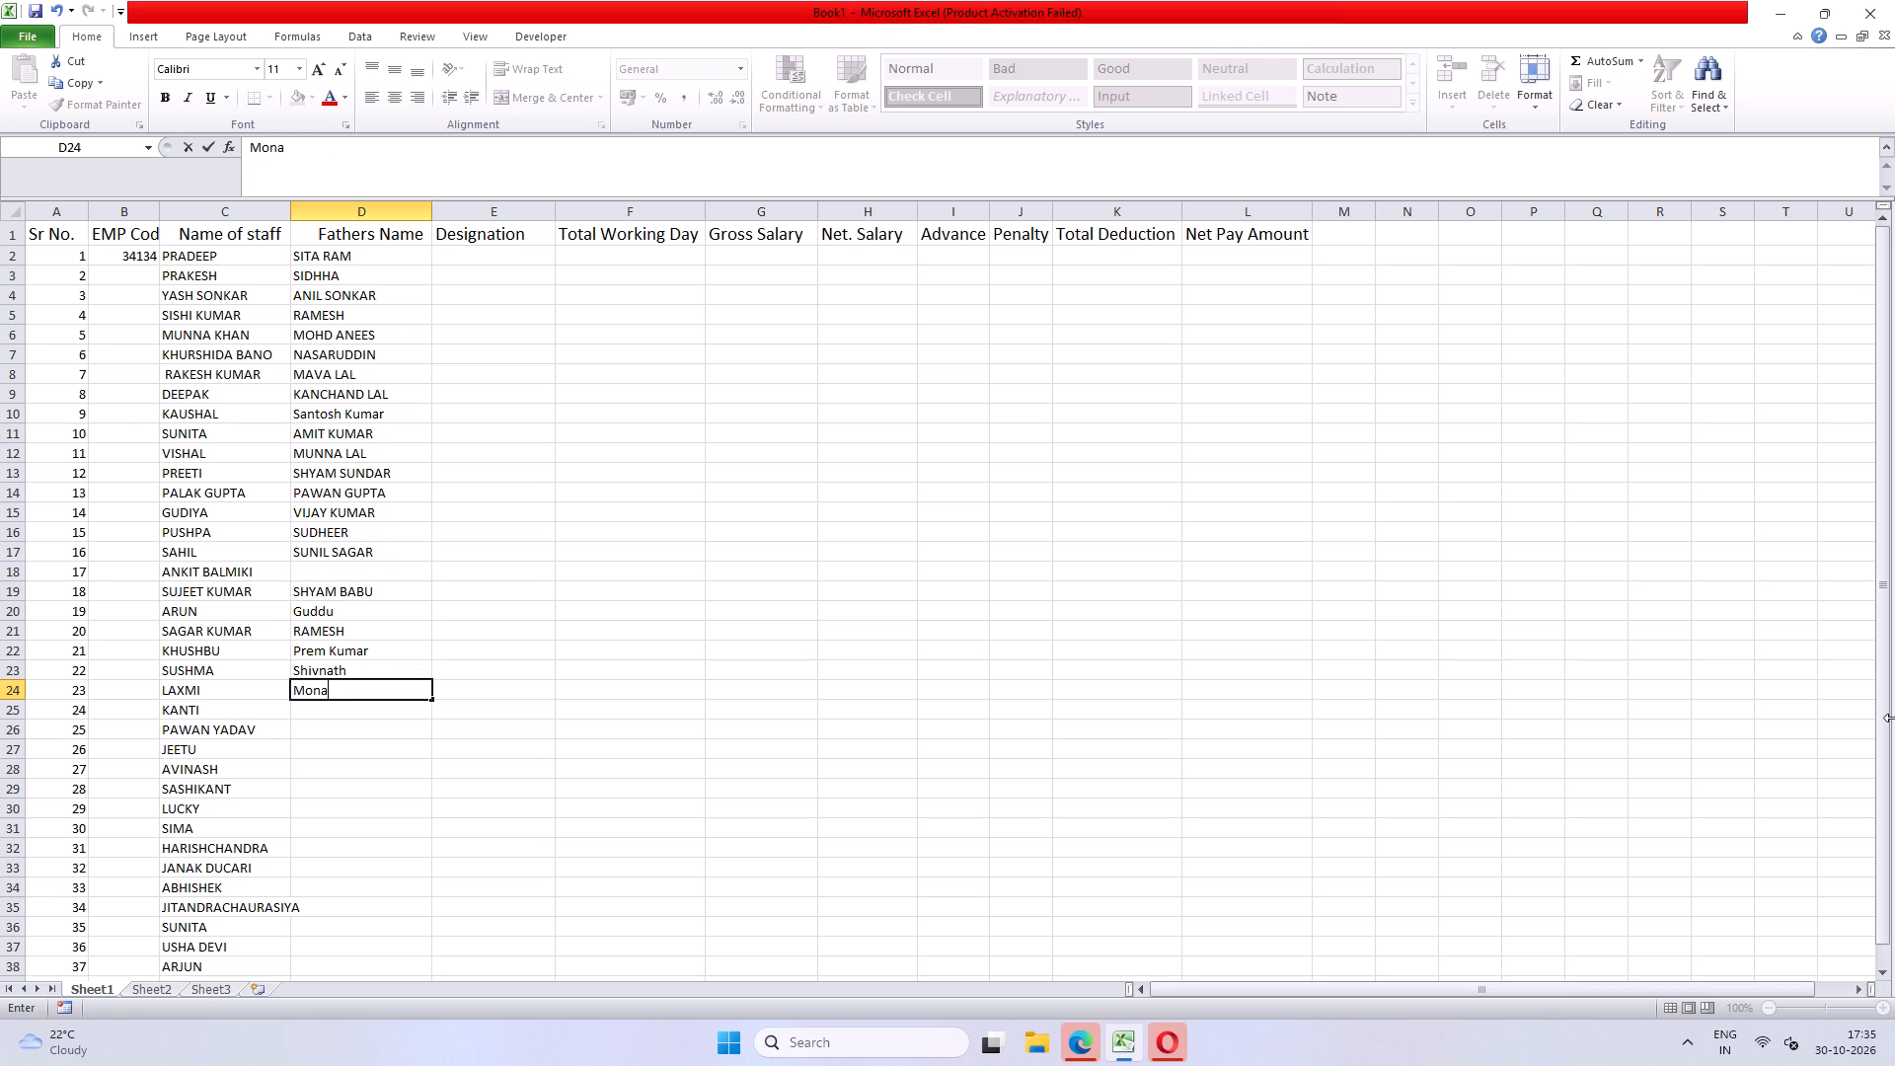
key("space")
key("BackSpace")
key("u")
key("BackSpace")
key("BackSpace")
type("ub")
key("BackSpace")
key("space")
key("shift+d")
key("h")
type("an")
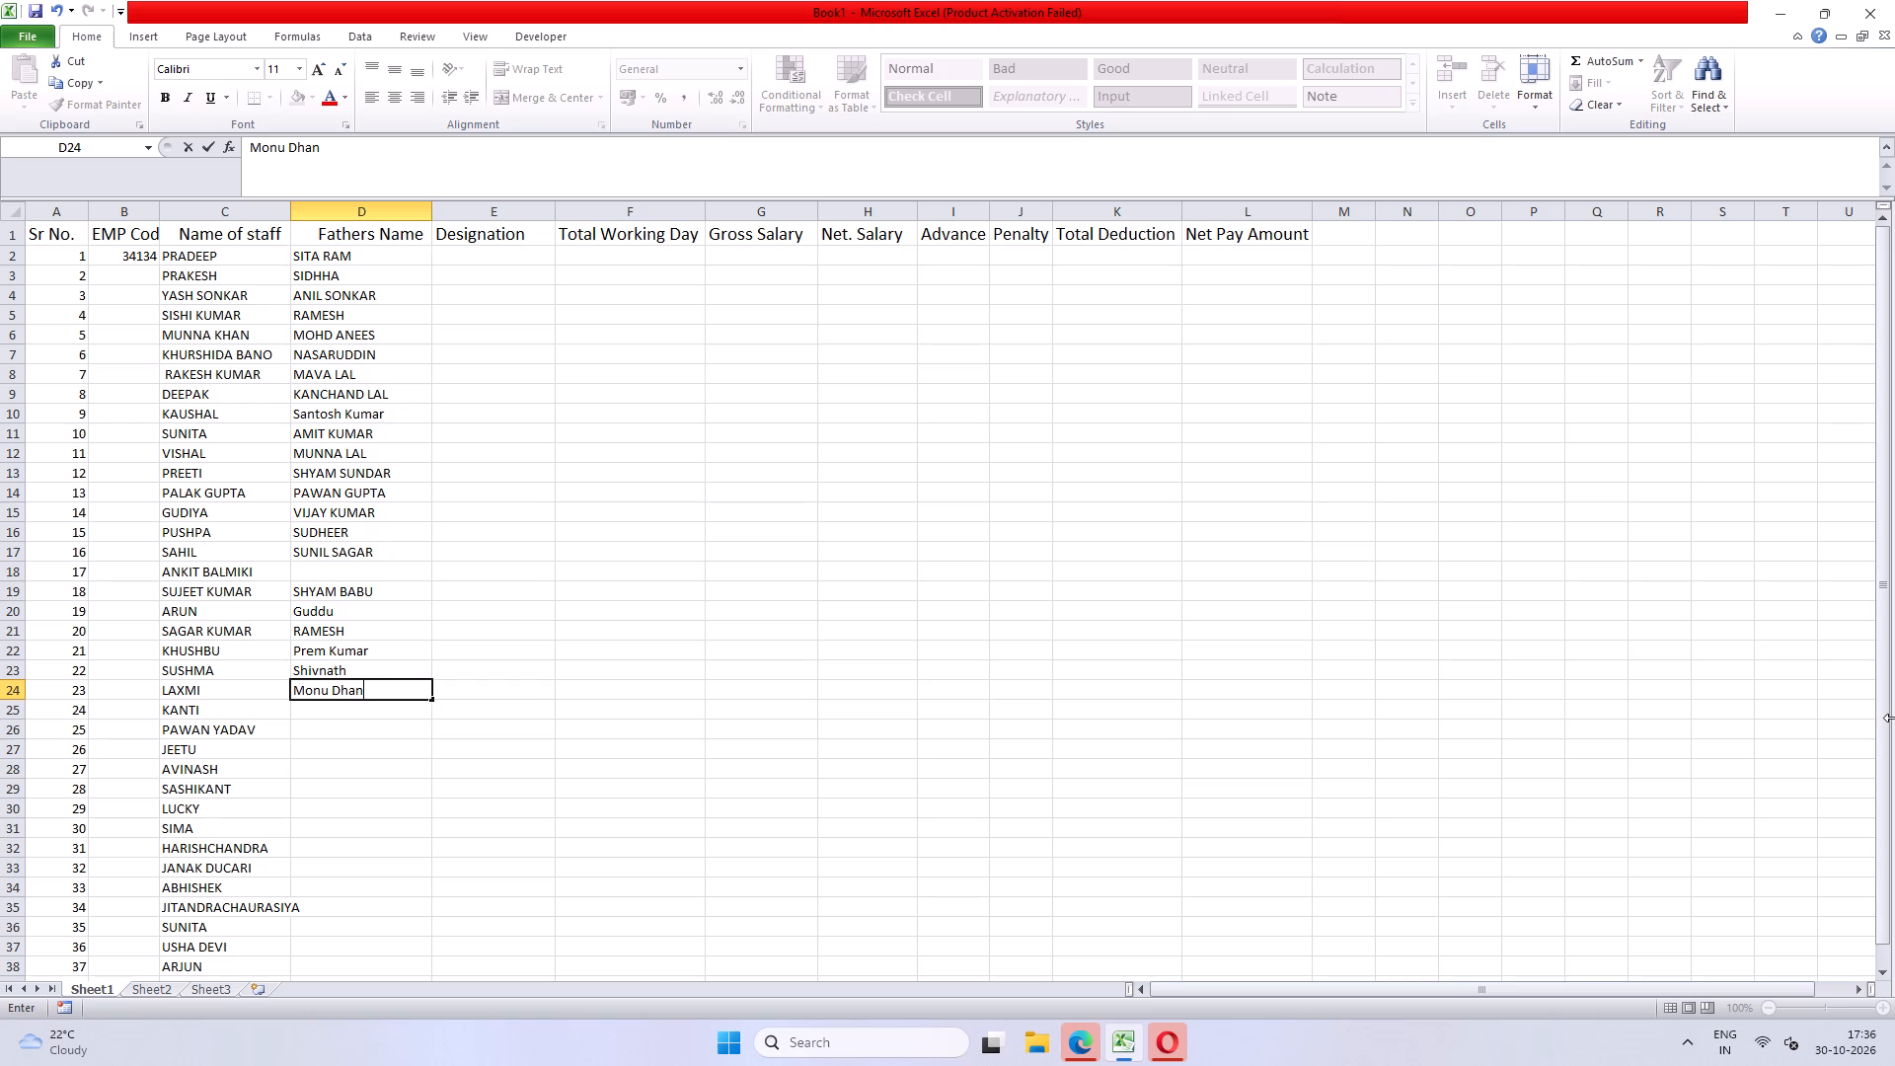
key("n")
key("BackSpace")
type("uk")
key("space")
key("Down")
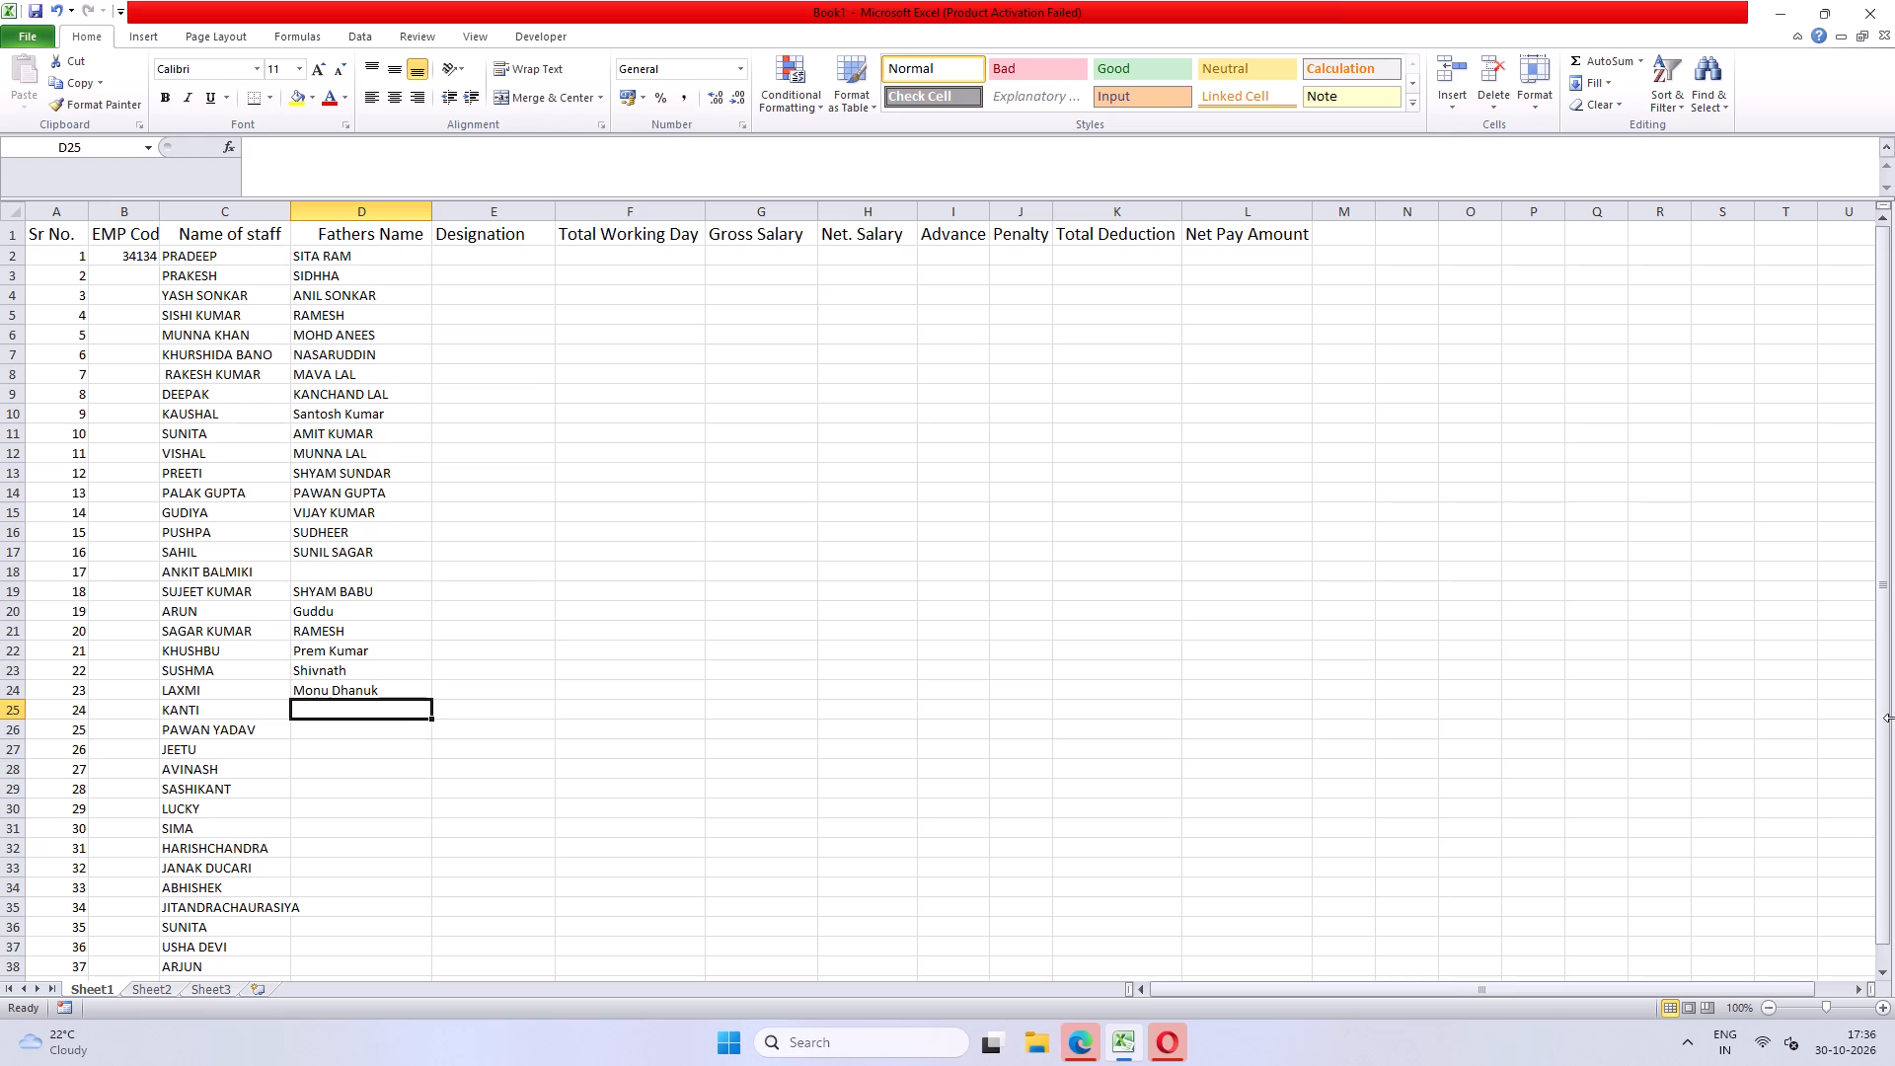
Enter the father's three-word name in cell D25 for staff serial number 24, with only the initials capitalised.
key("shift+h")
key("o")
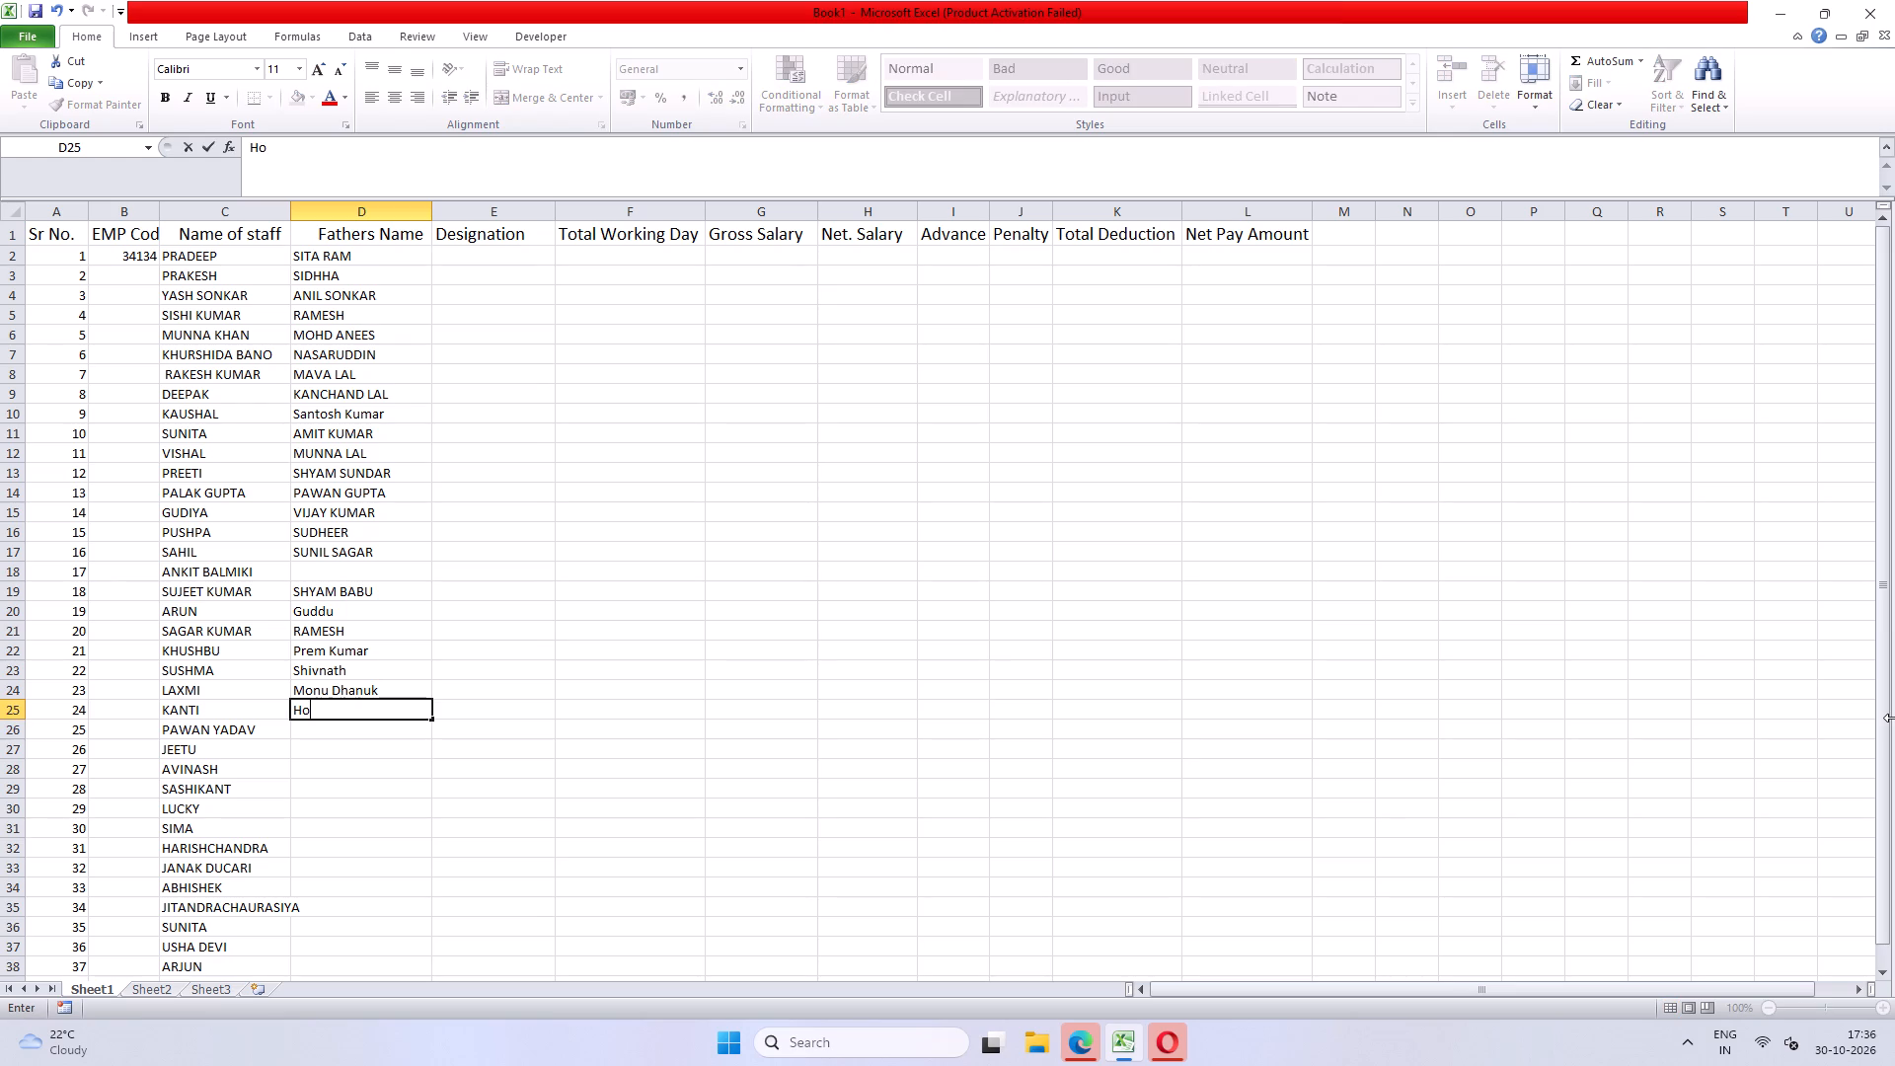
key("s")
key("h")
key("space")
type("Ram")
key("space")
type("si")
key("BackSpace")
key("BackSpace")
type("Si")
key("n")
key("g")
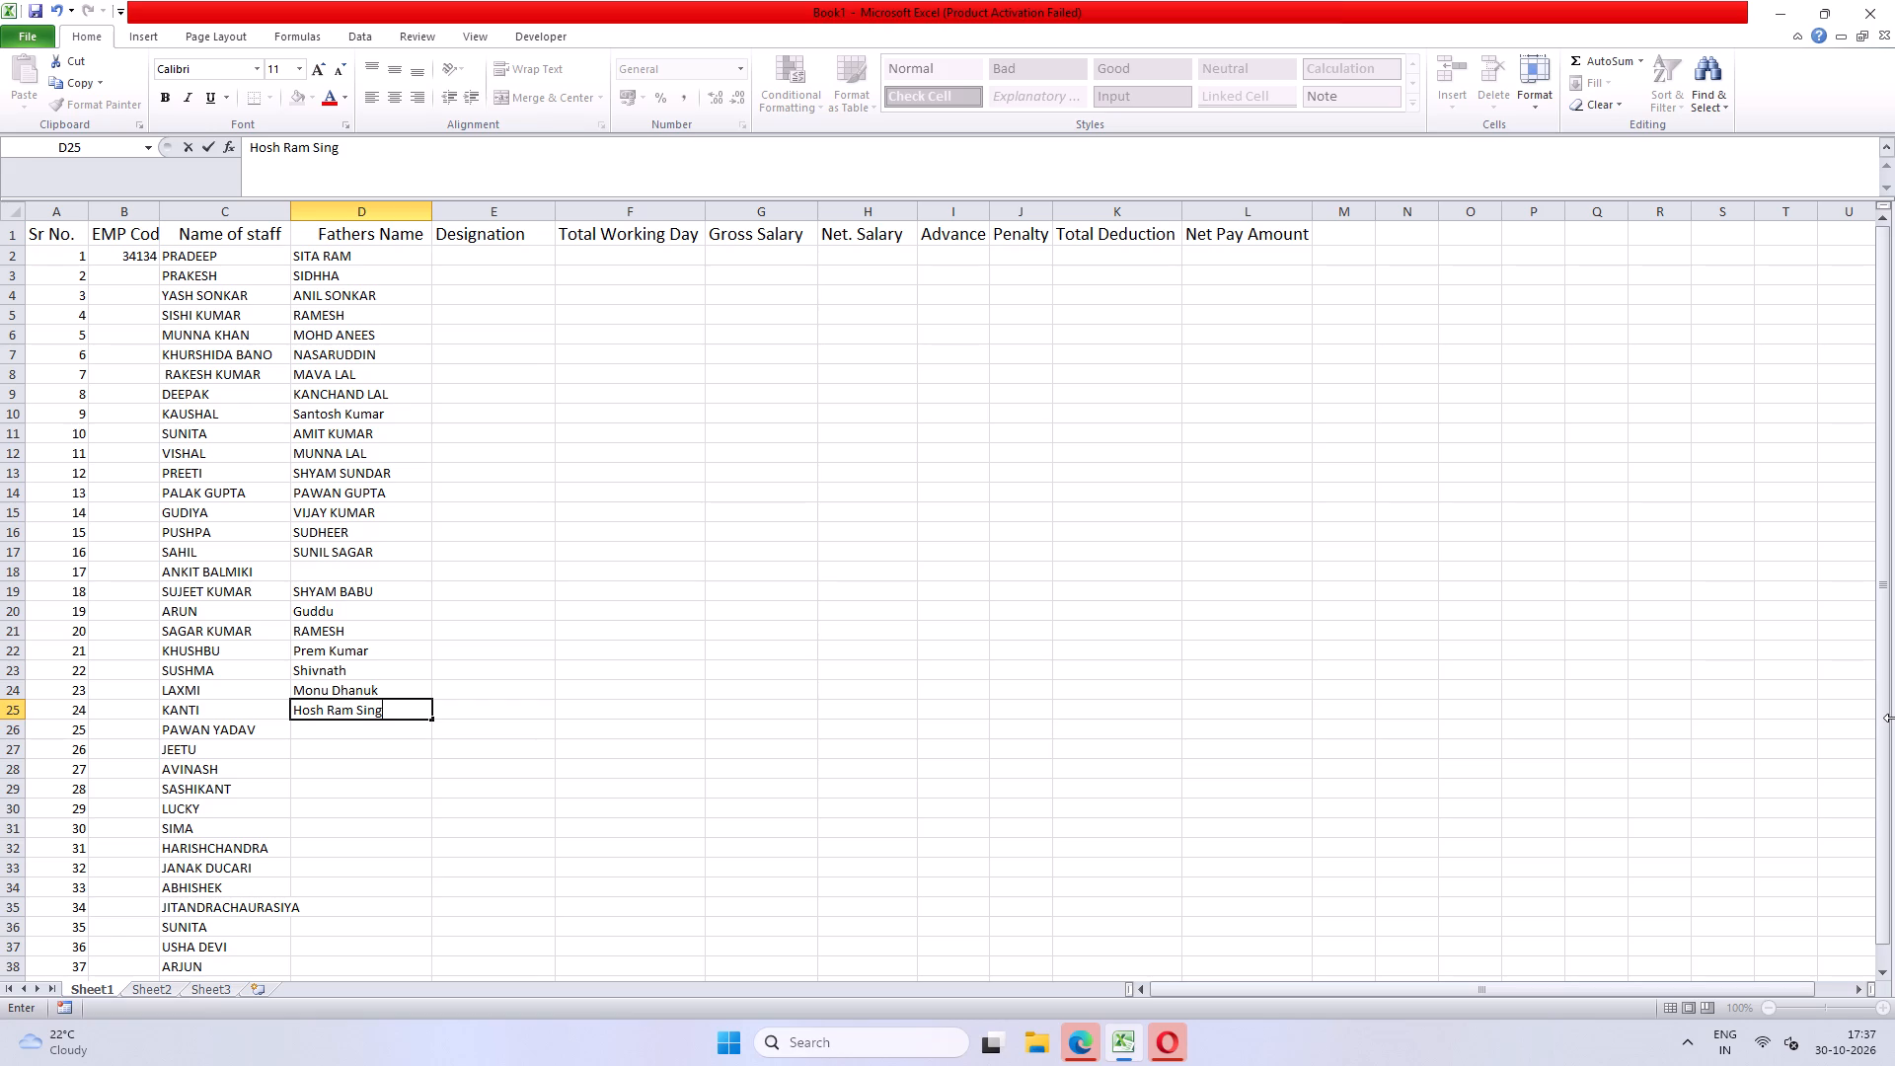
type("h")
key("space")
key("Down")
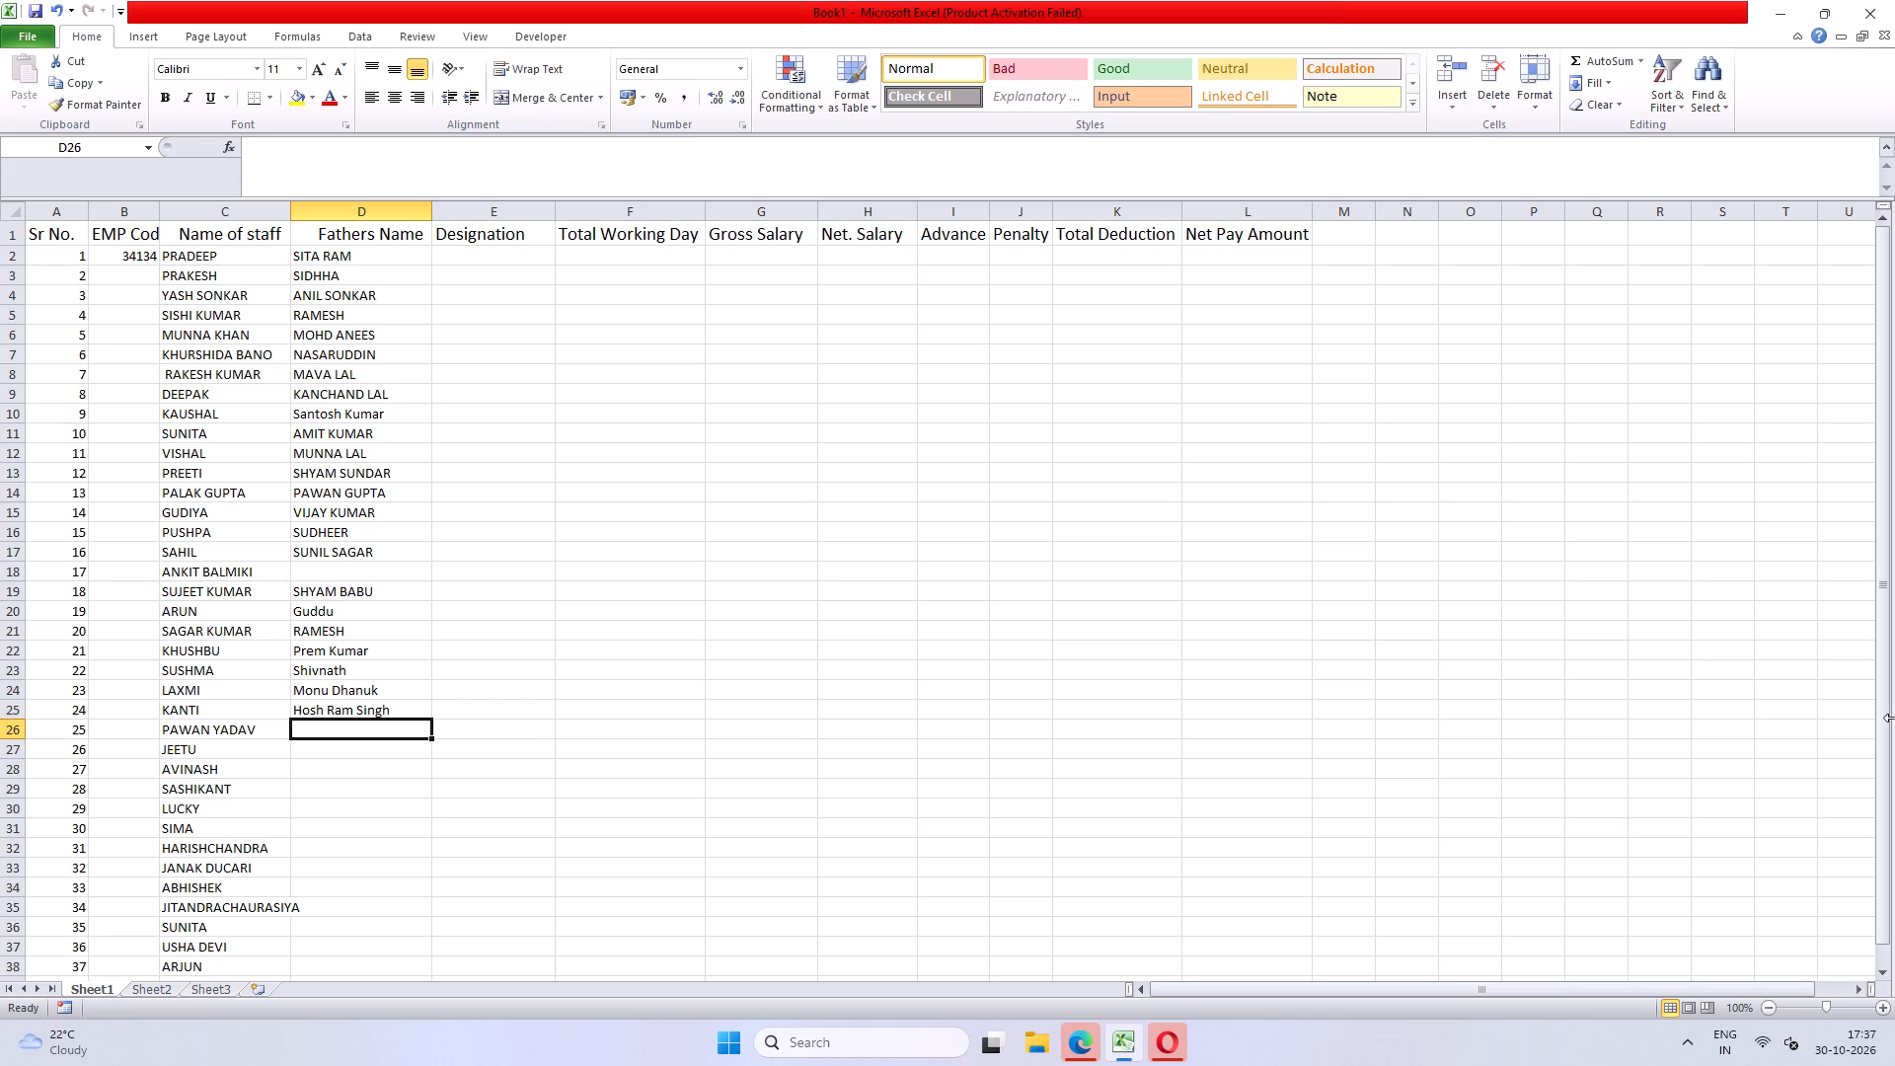
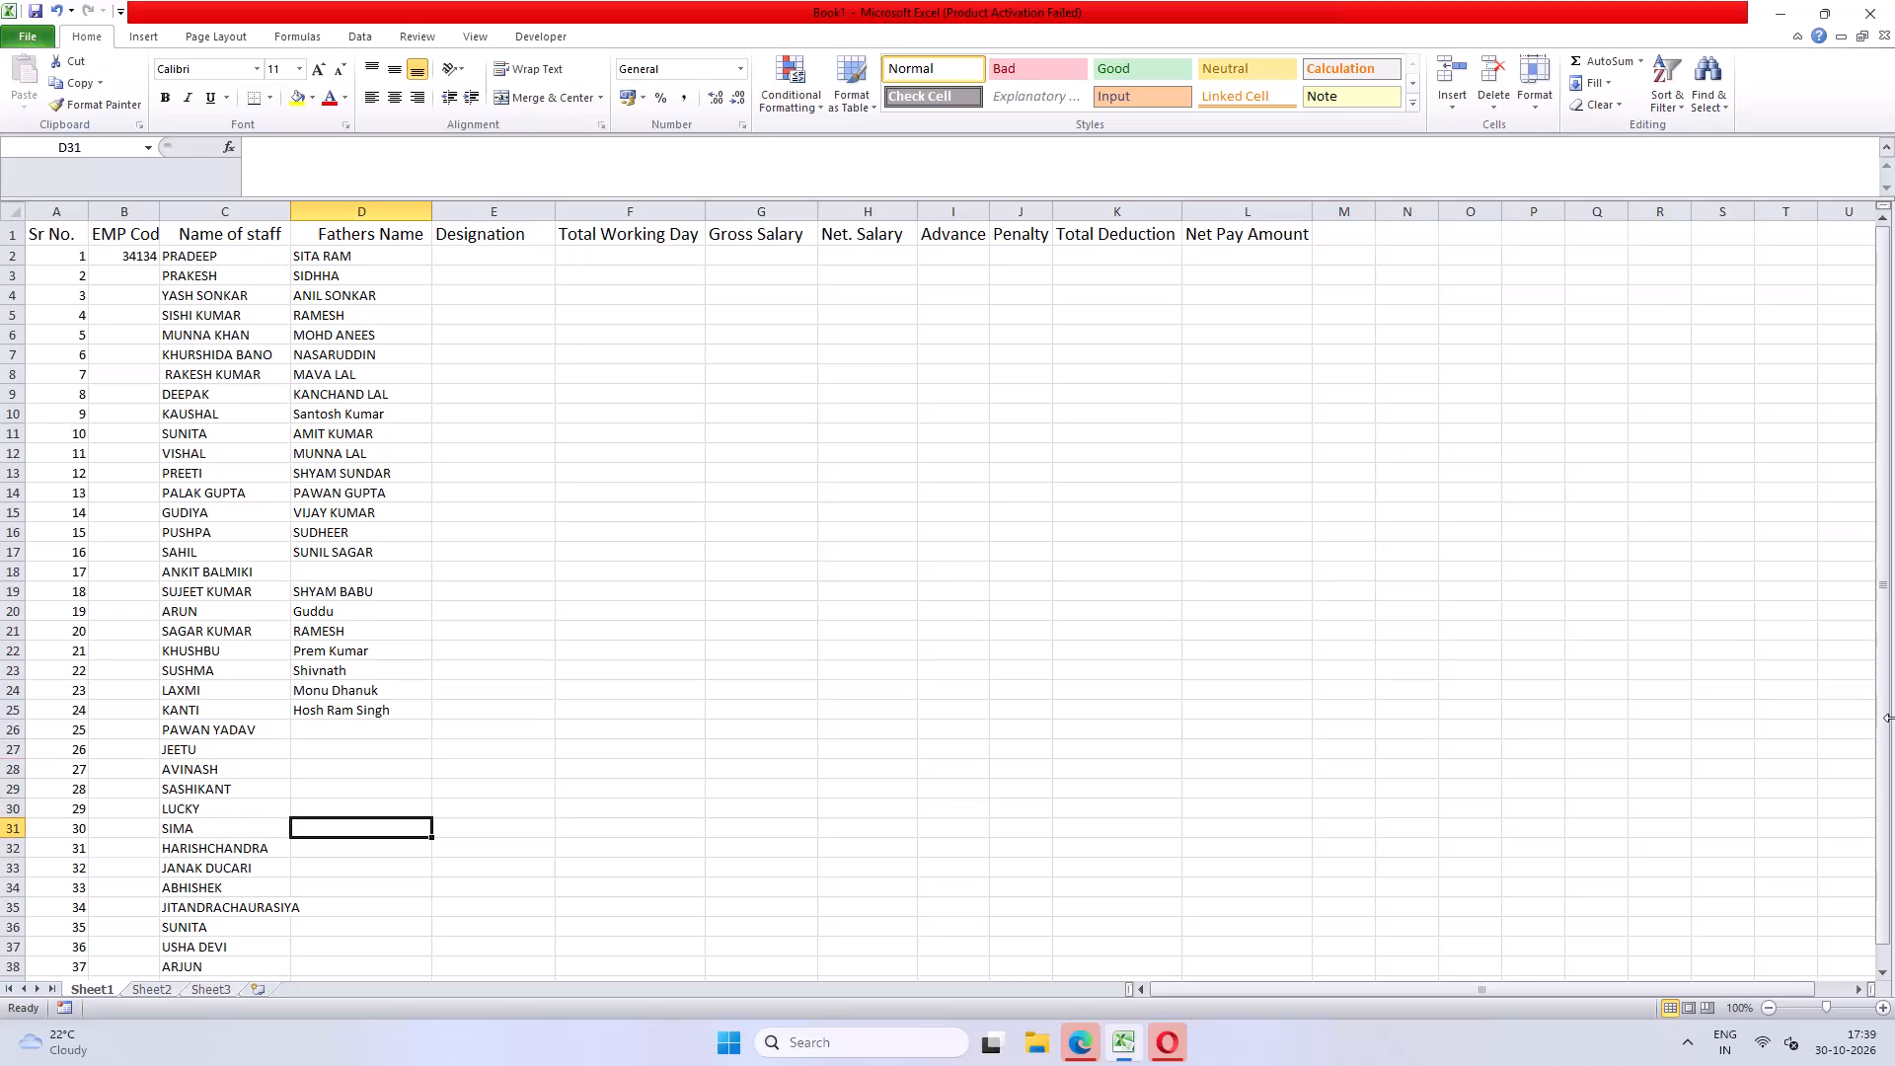
Look through the Fathers Name column against the staff list for rows still lacking an entry, finishing at cell D36 for serial number 35.
key("Down")
key("Down")
key("Down")
key("Down")
key("Down")
key("Down")
key("Down")
key("Down")
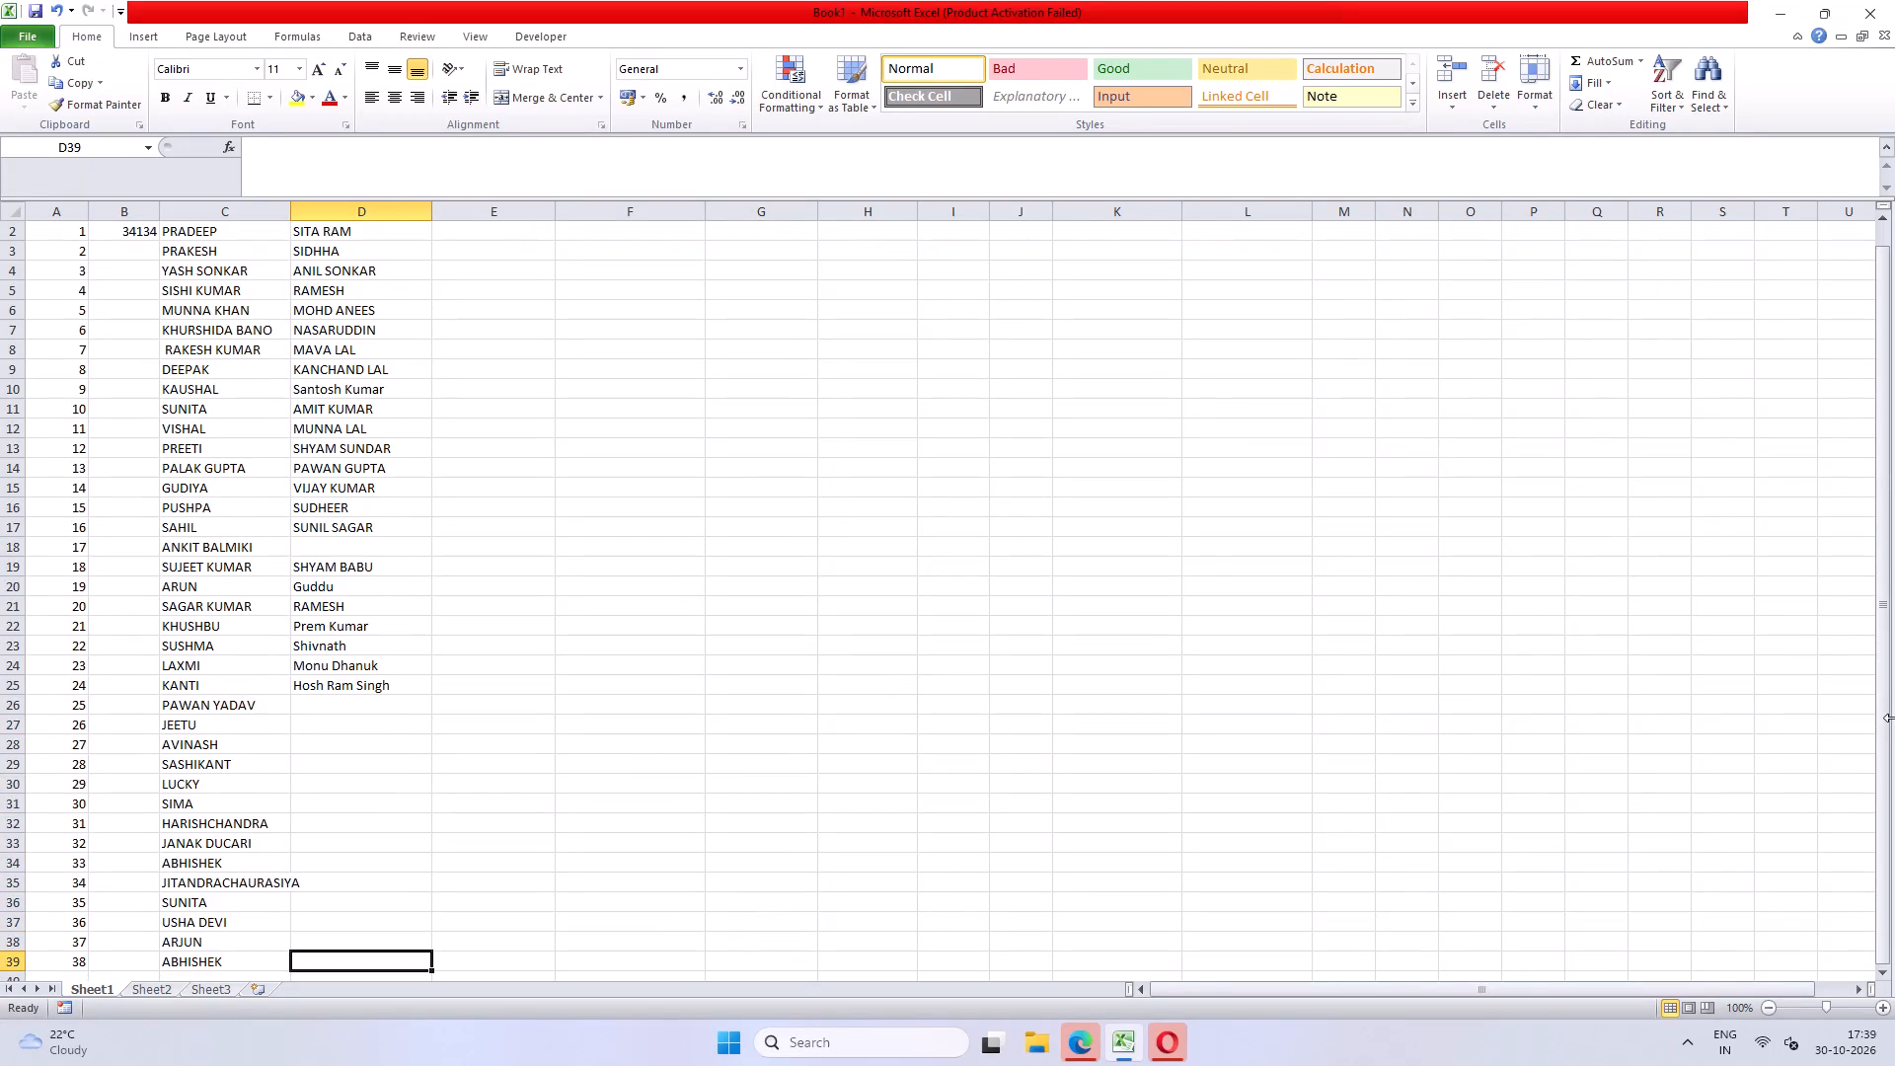
key("Down")
key("Down")
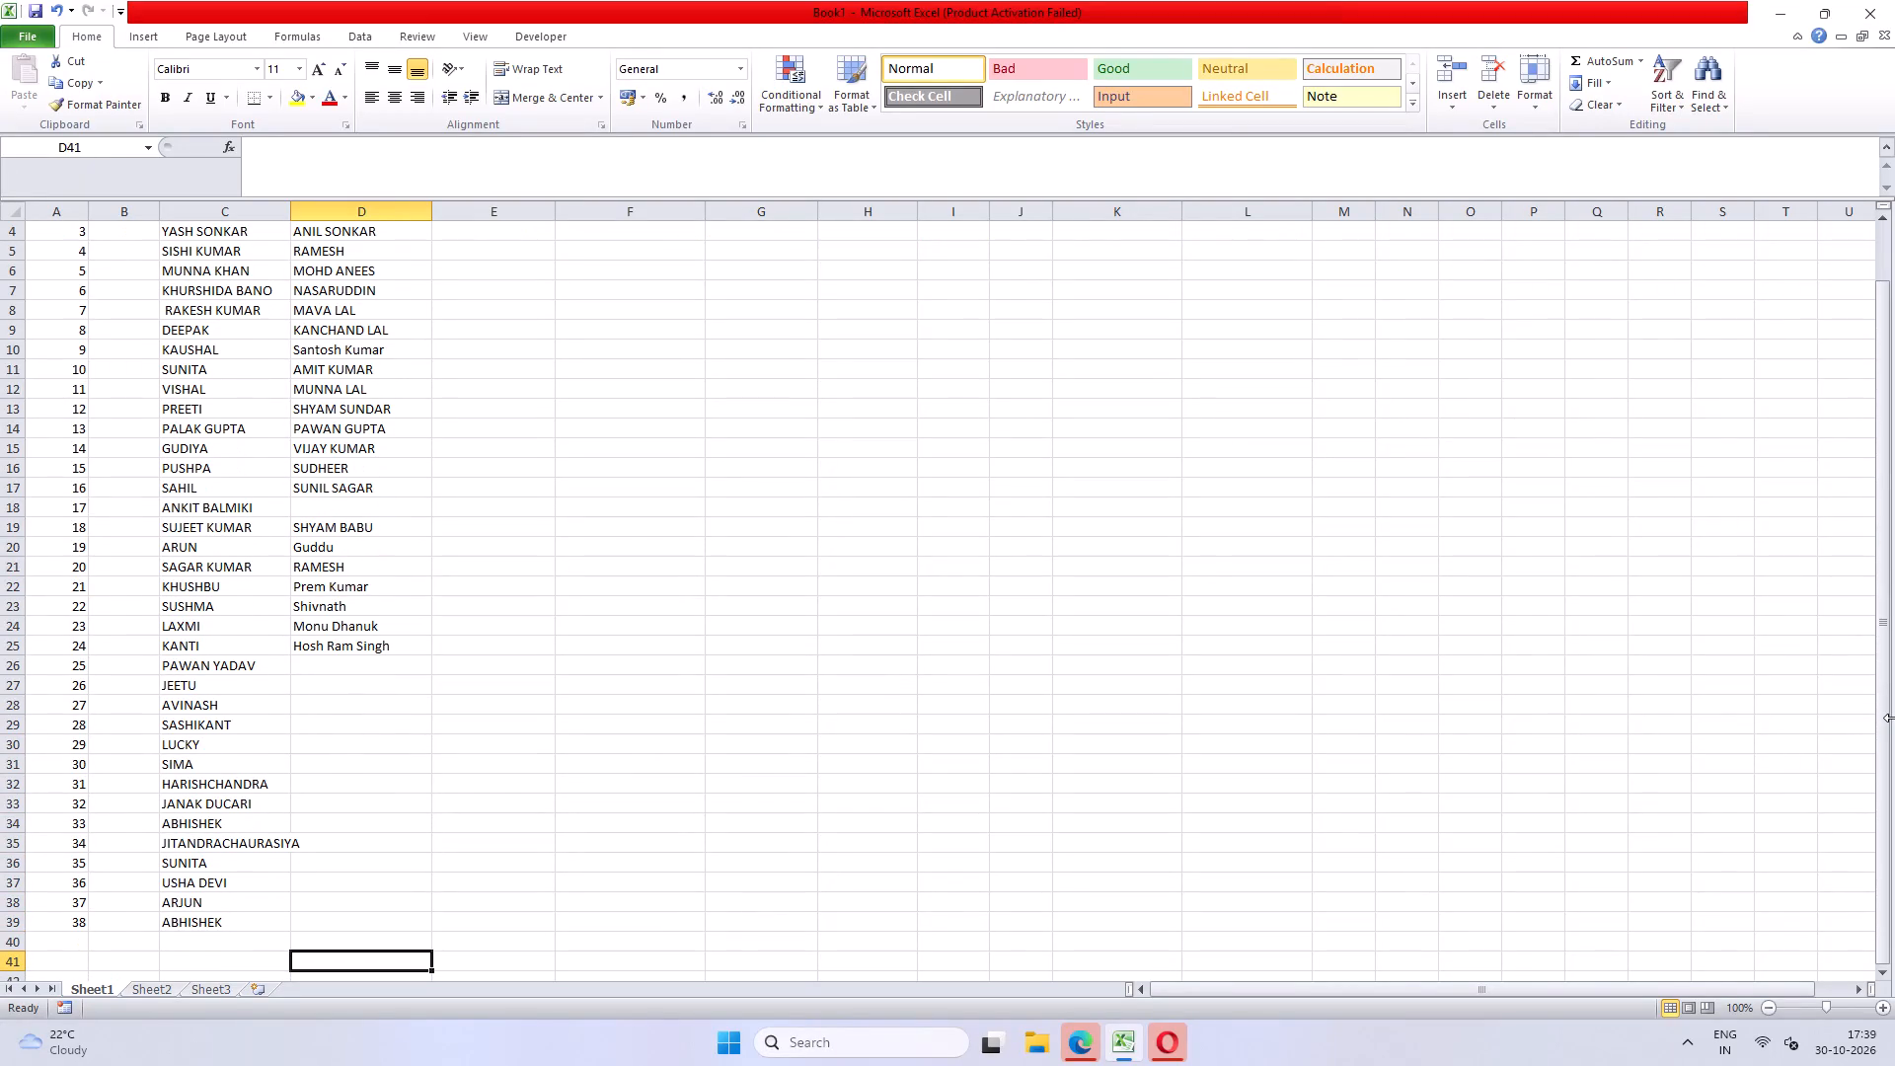
key("Up")
key("Up")
key("Up")
key("Up")
key("Up")
key("Up")
key("Up")
key("Up")
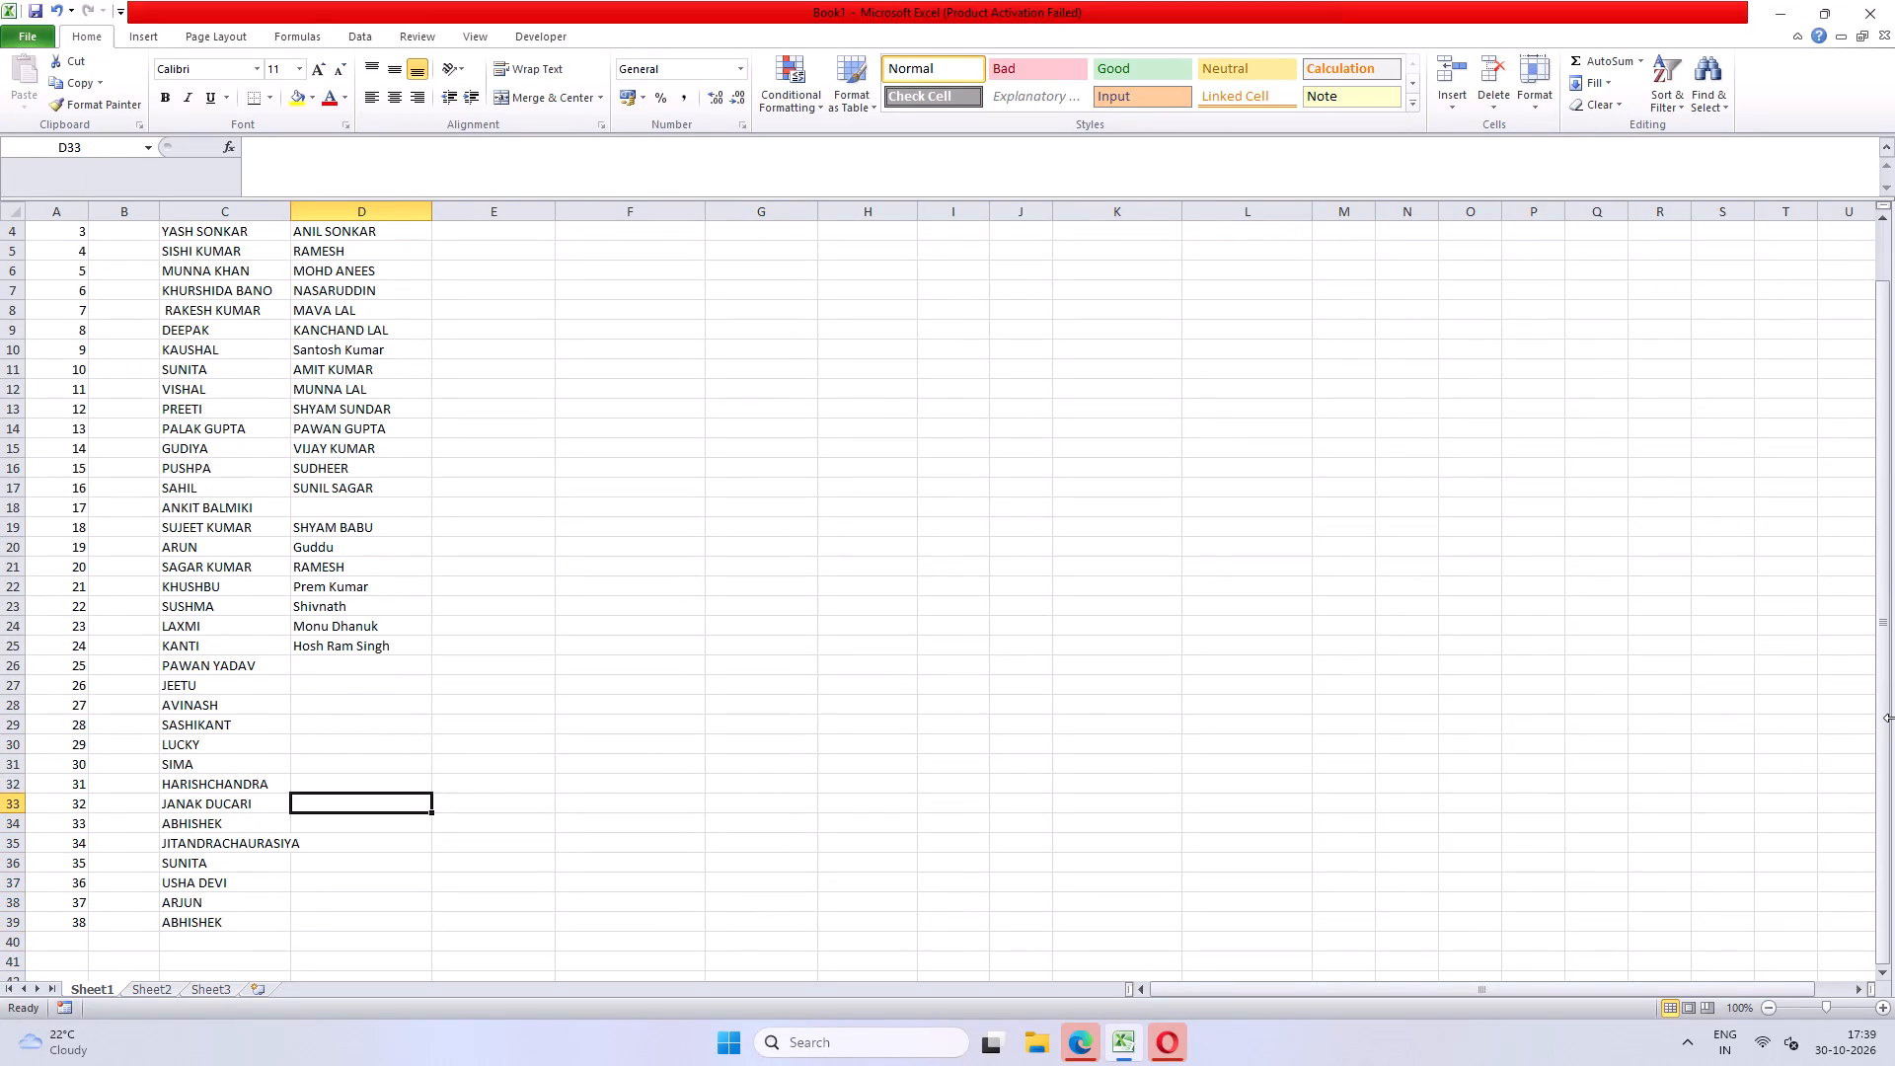
key("Up")
key("Up")
key("Up")
key("Up")
key("Up")
key("Up")
key("Up")
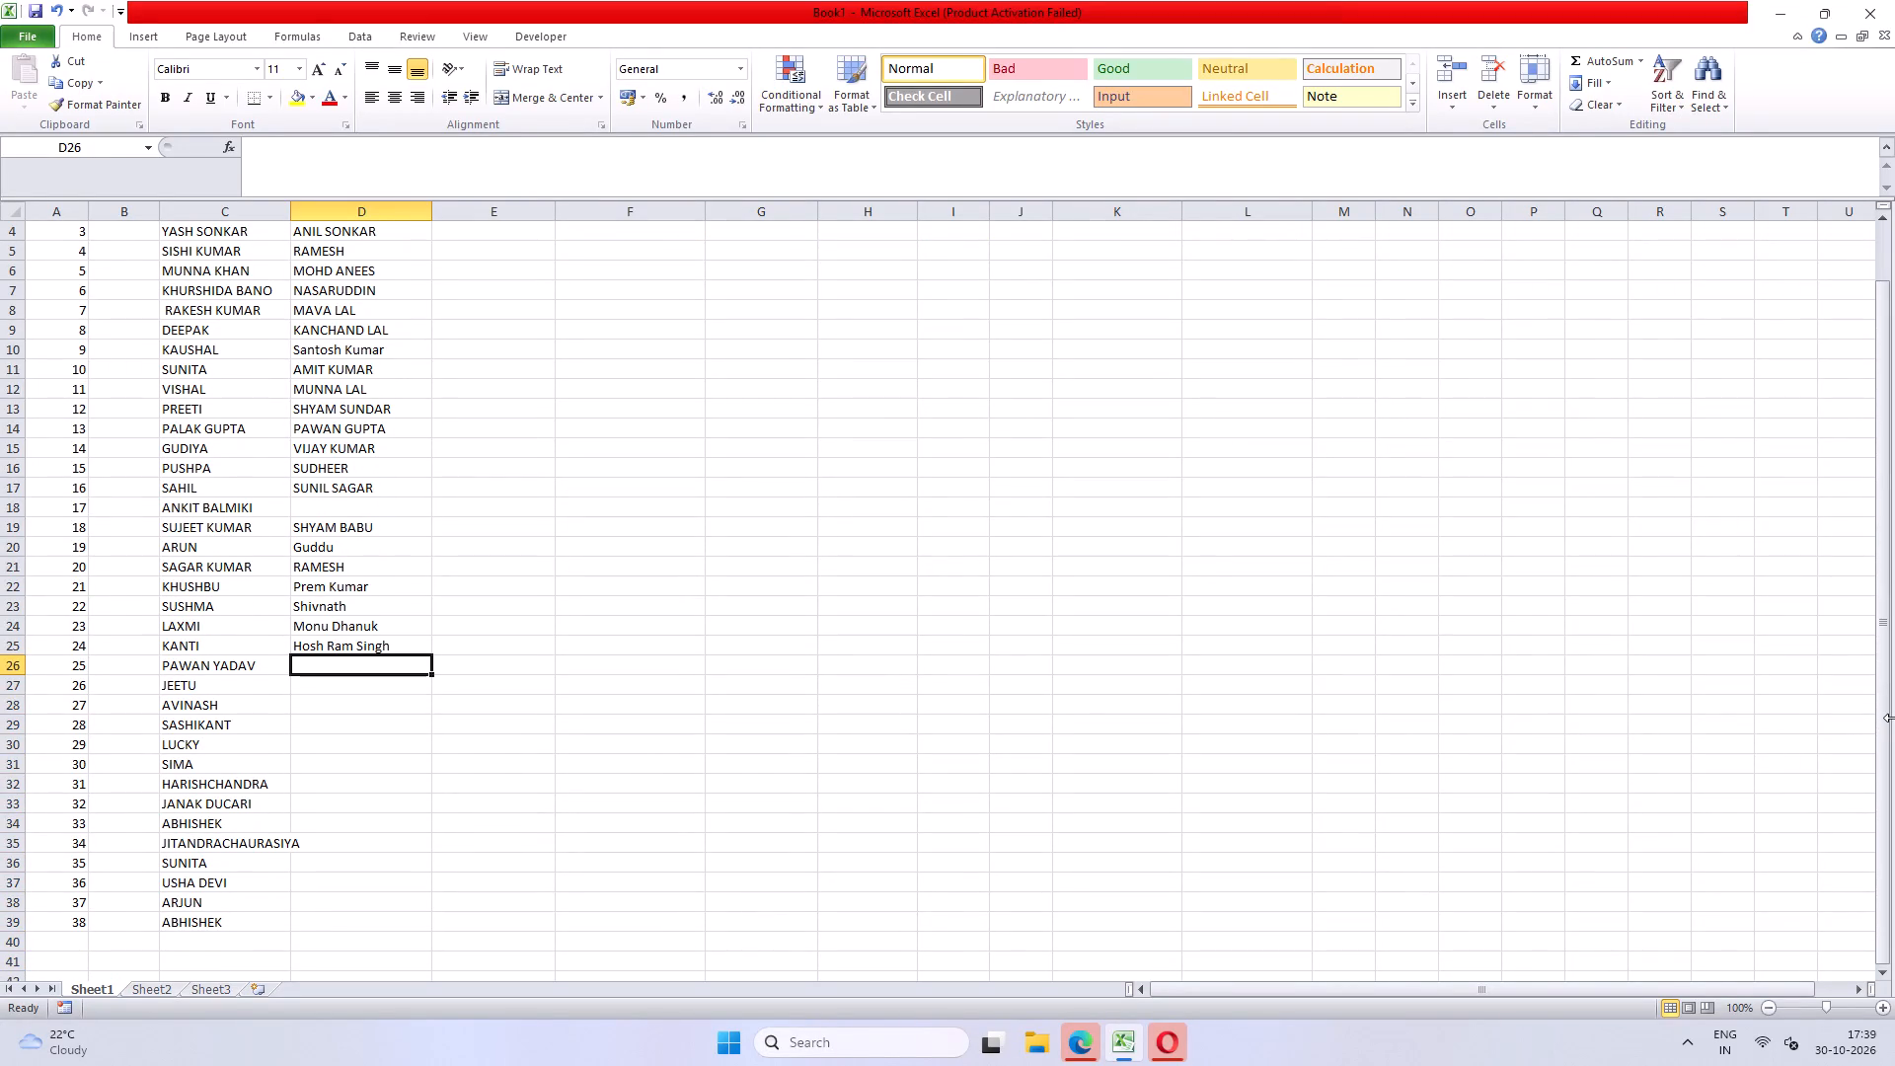
key("Up")
key("Up")
key("Up")
key("Up")
key("Up")
key("Up")
key("Up")
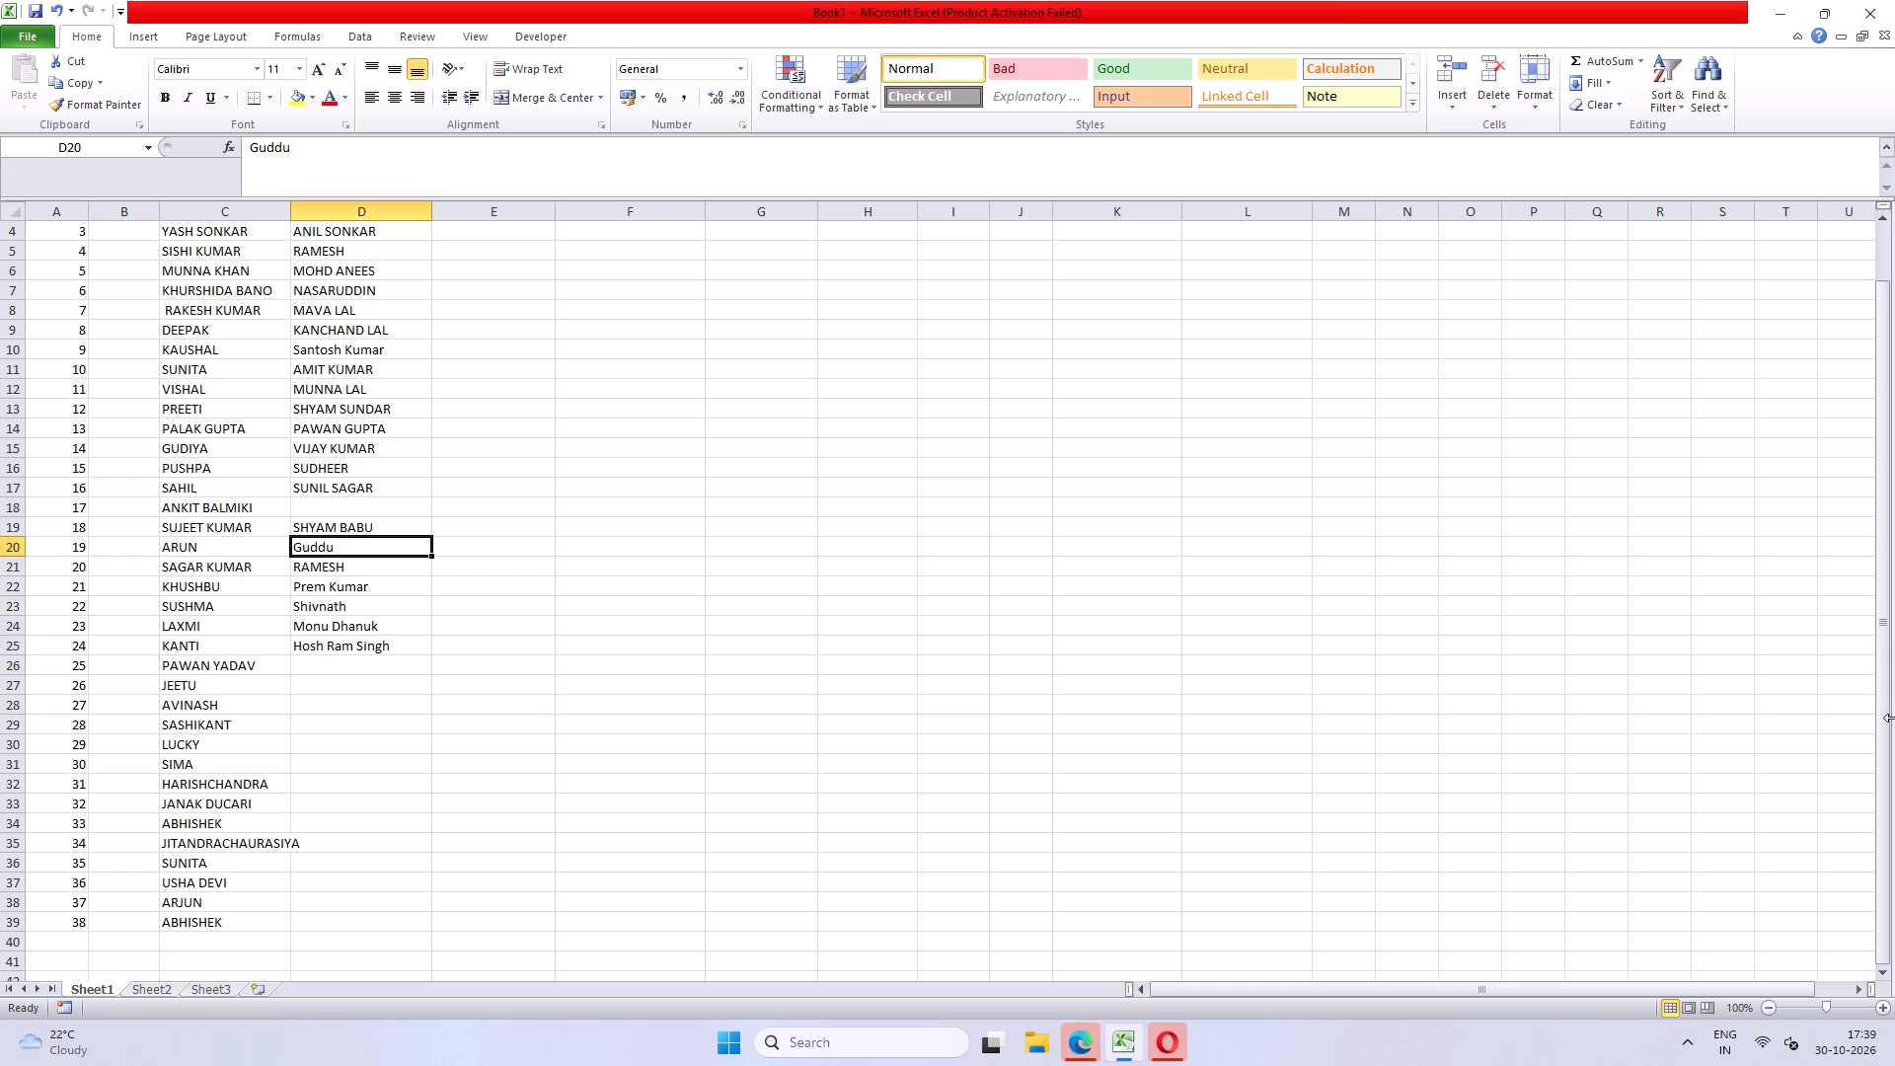
key("Up")
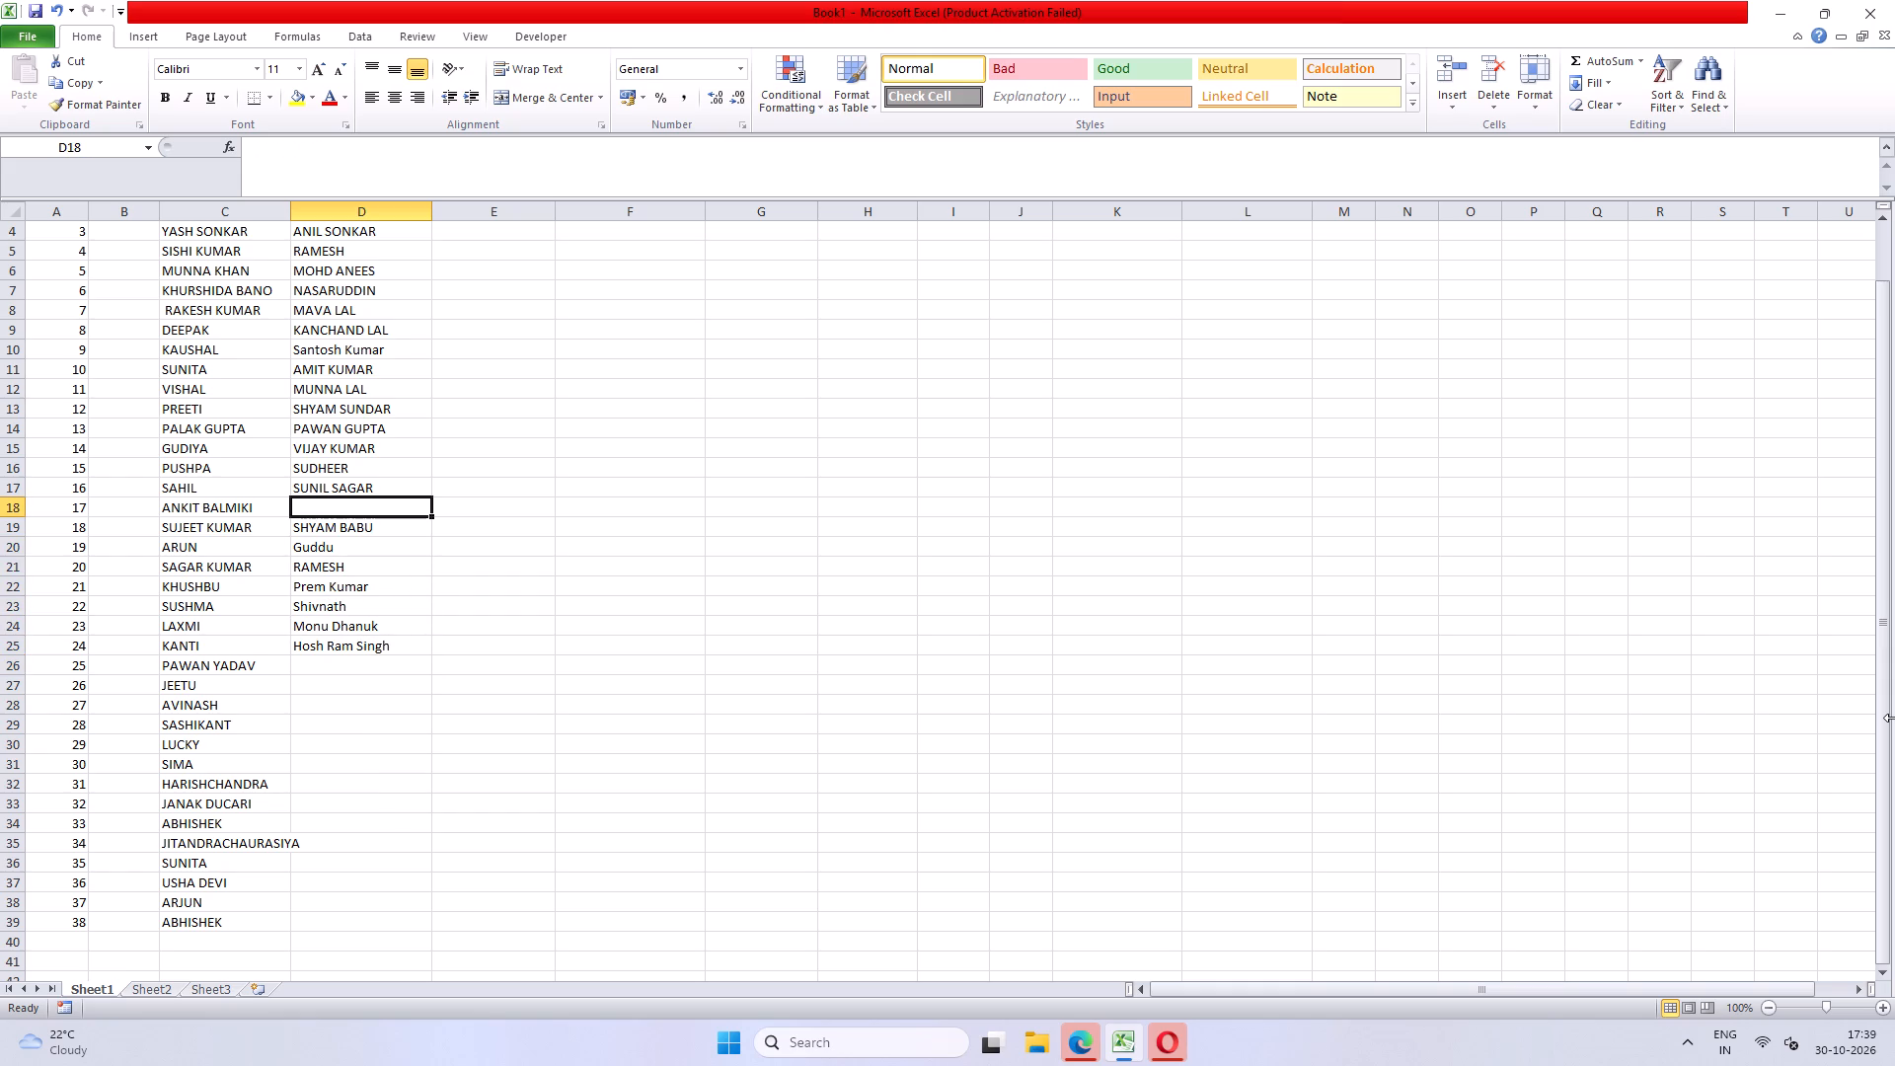
key("Down")
key("Down")
key("Down")
key("Down")
key("Down")
key("Down")
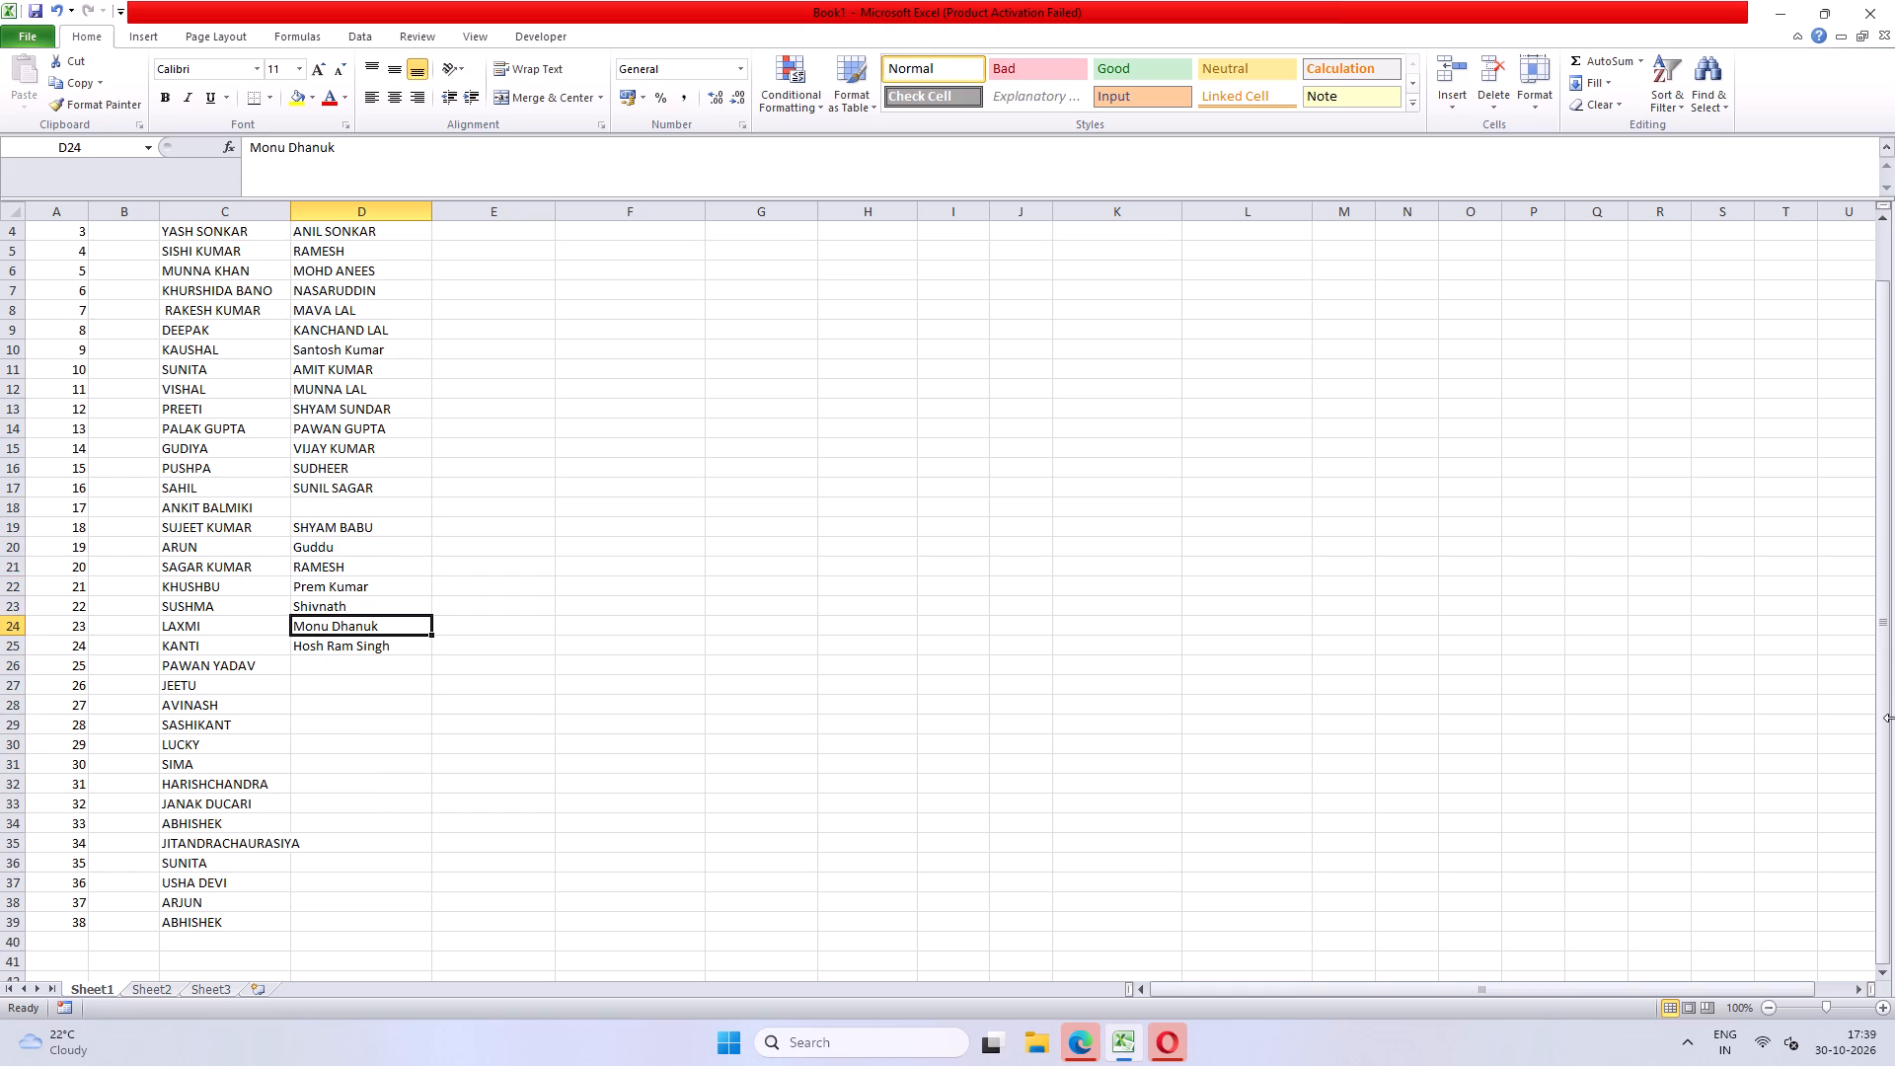
key("Down")
key("Down")
key("Down")
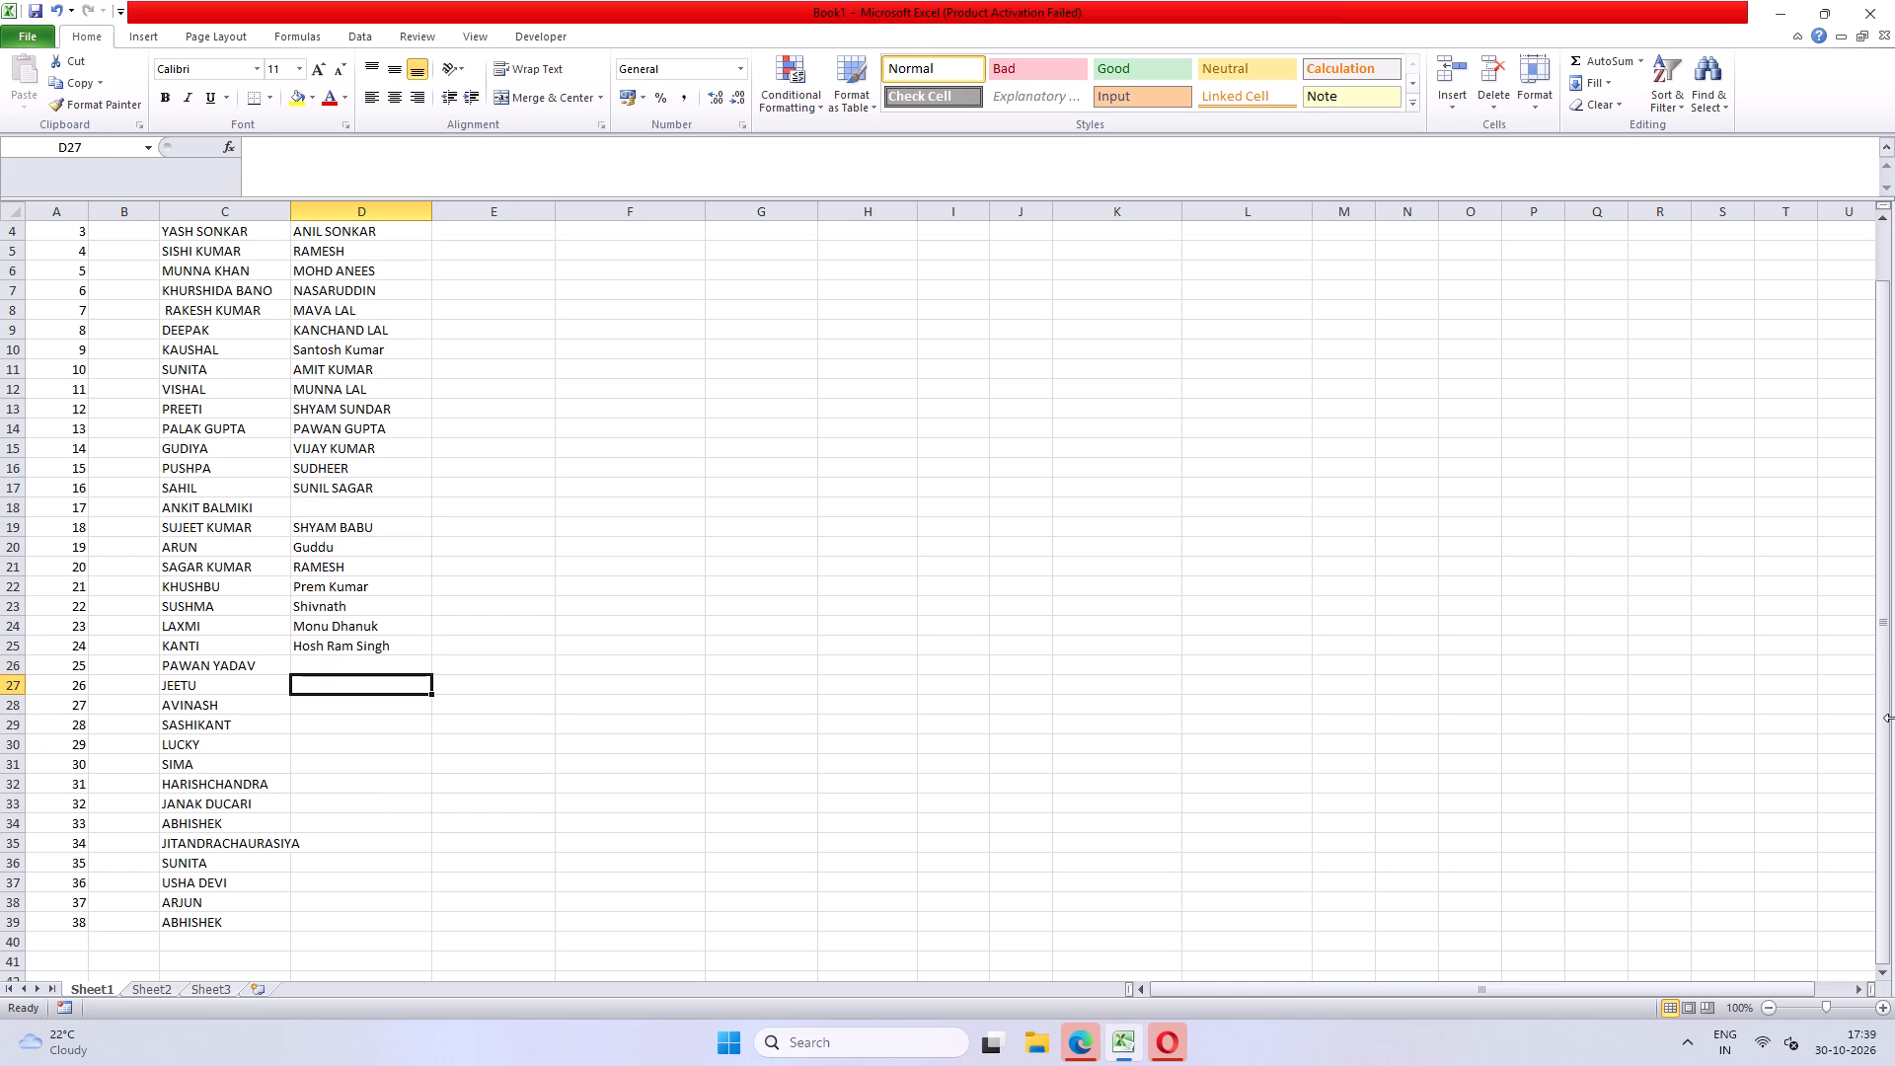
key("Down")
key("Down")
key("Down")
key("Down")
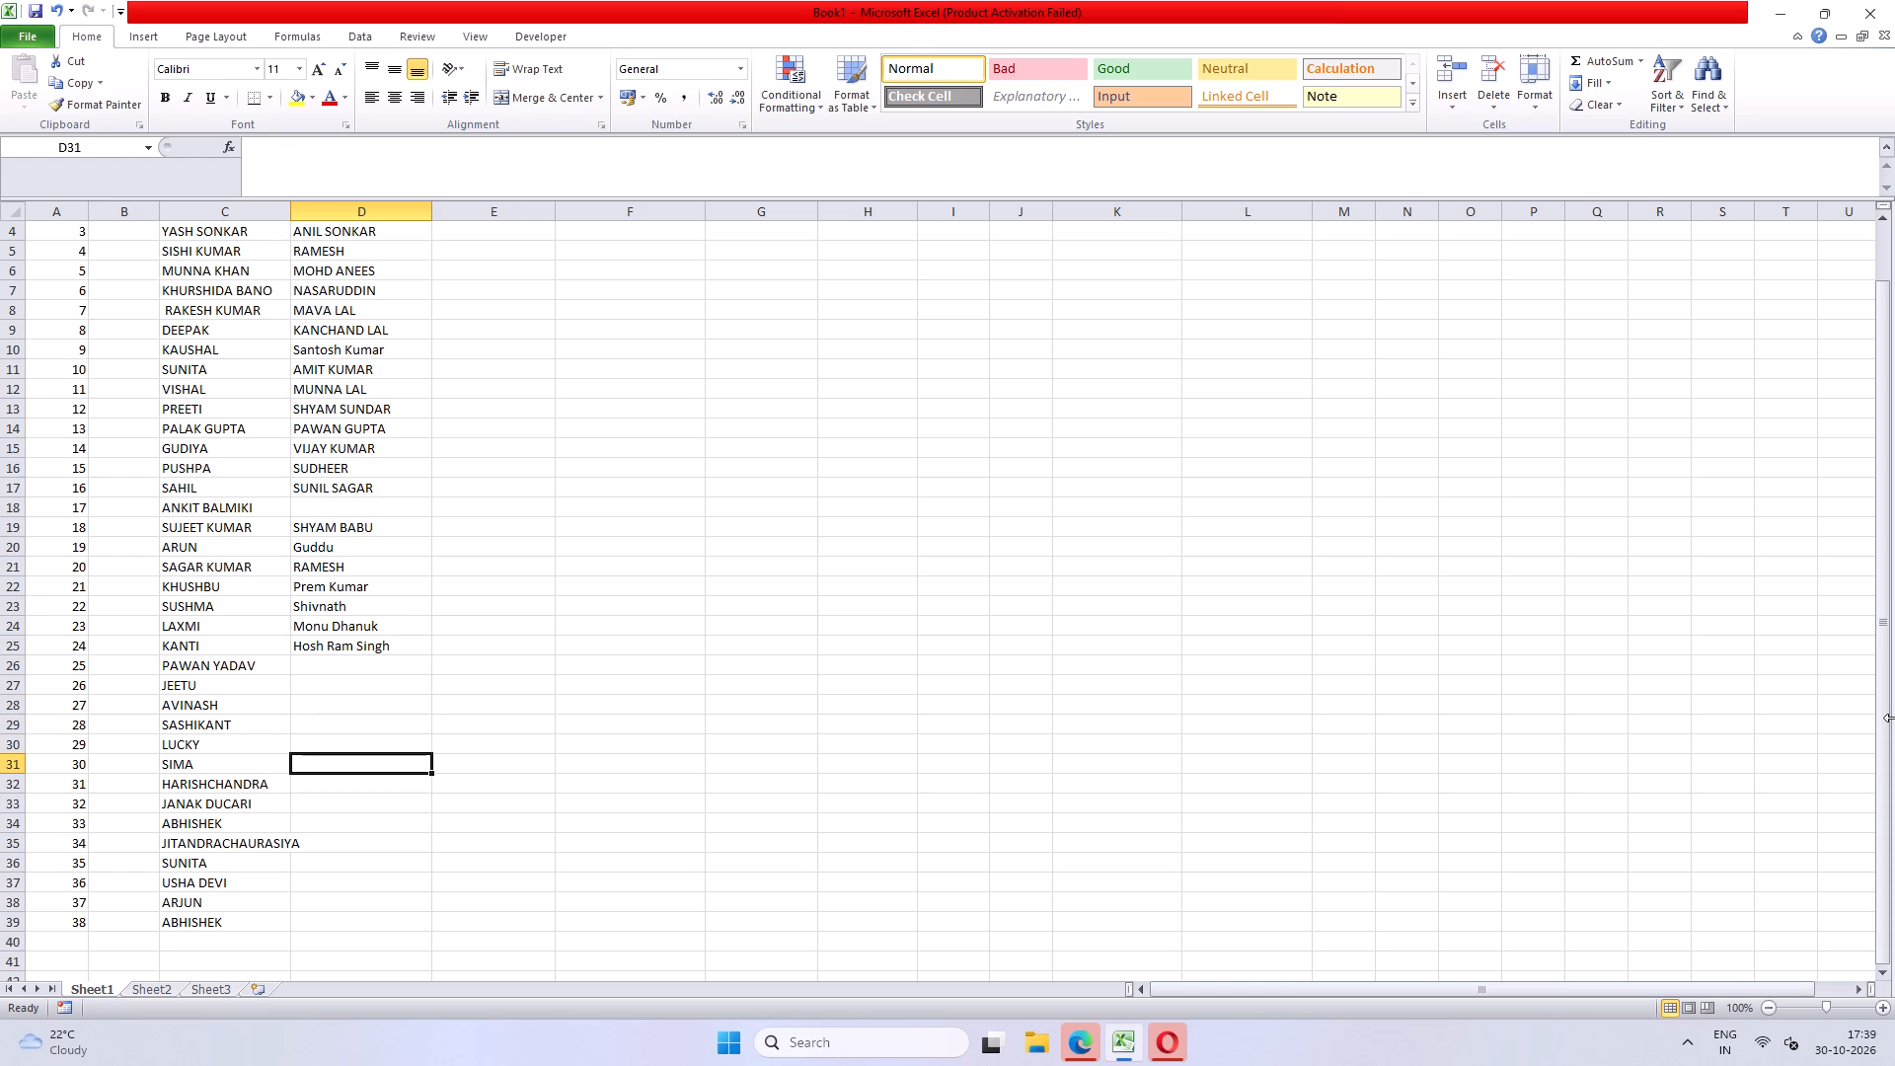
key("Down")
key("Down")
key("Down")
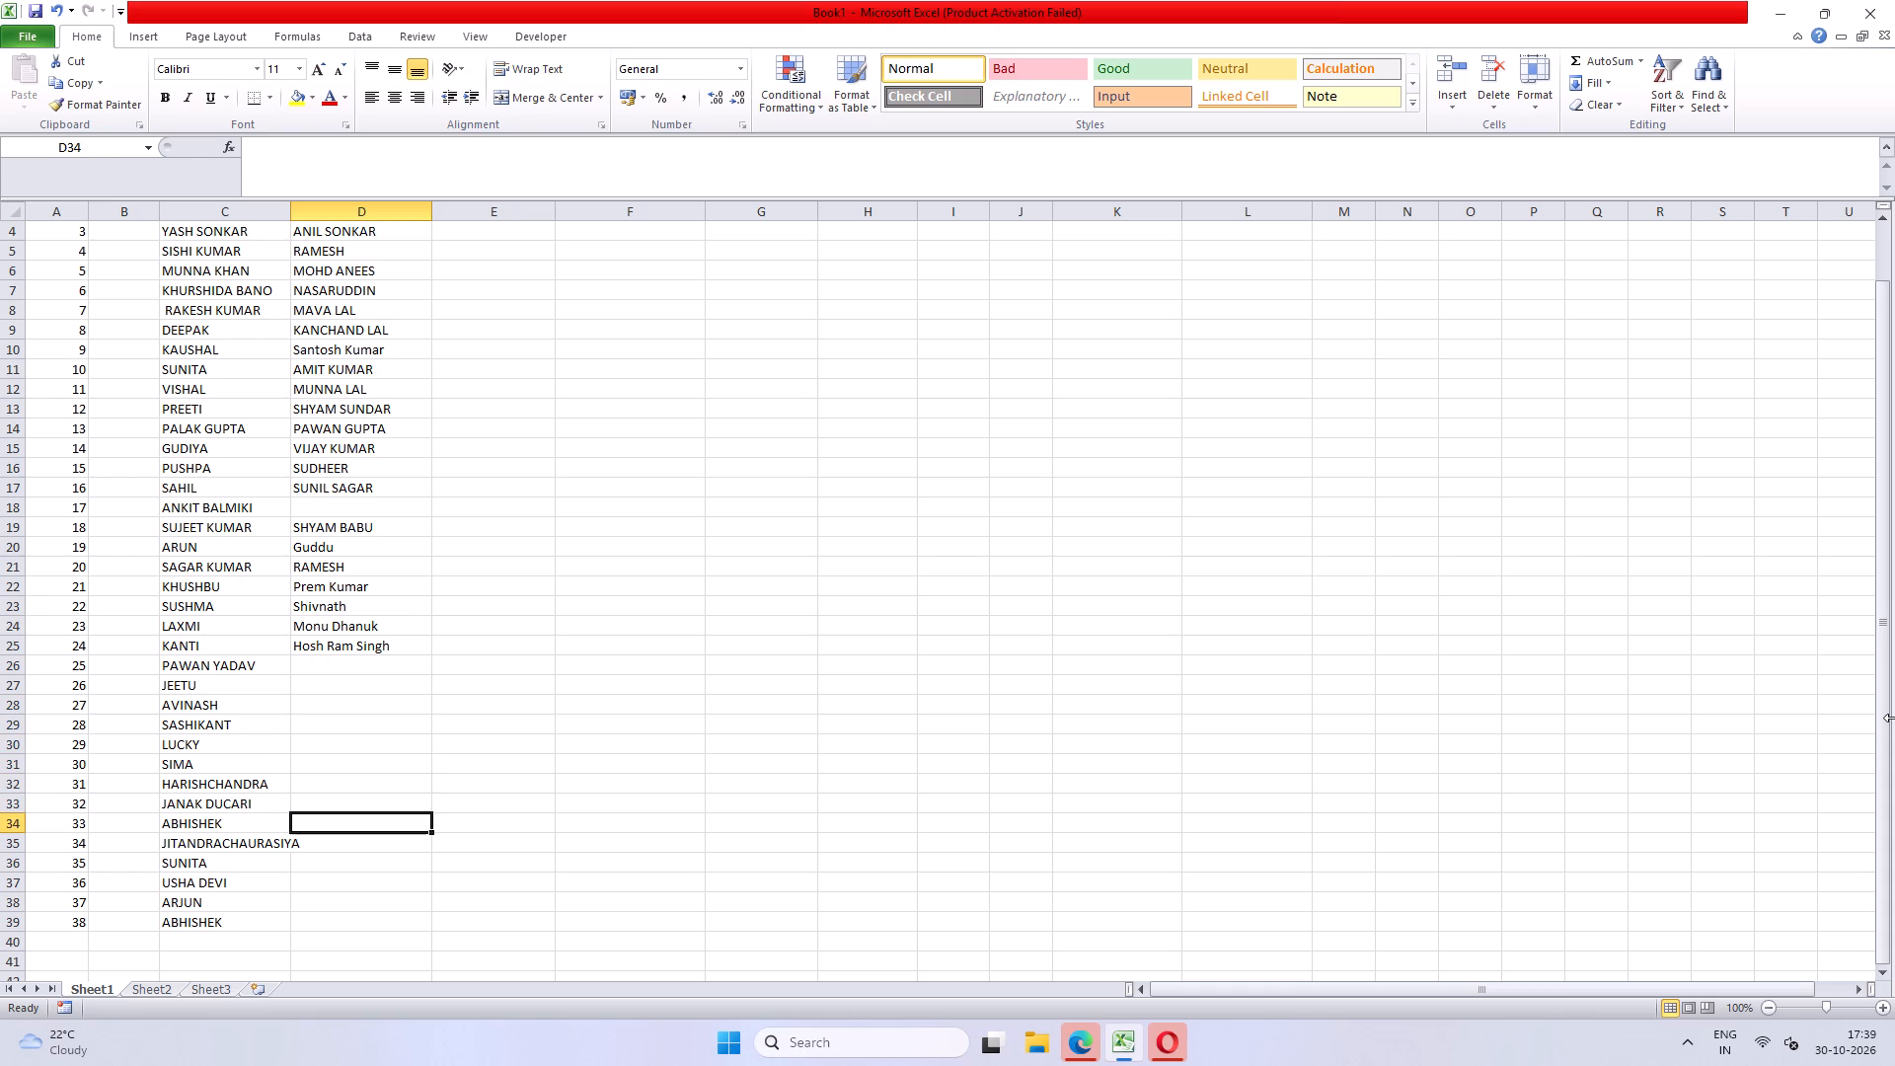
key("Up")
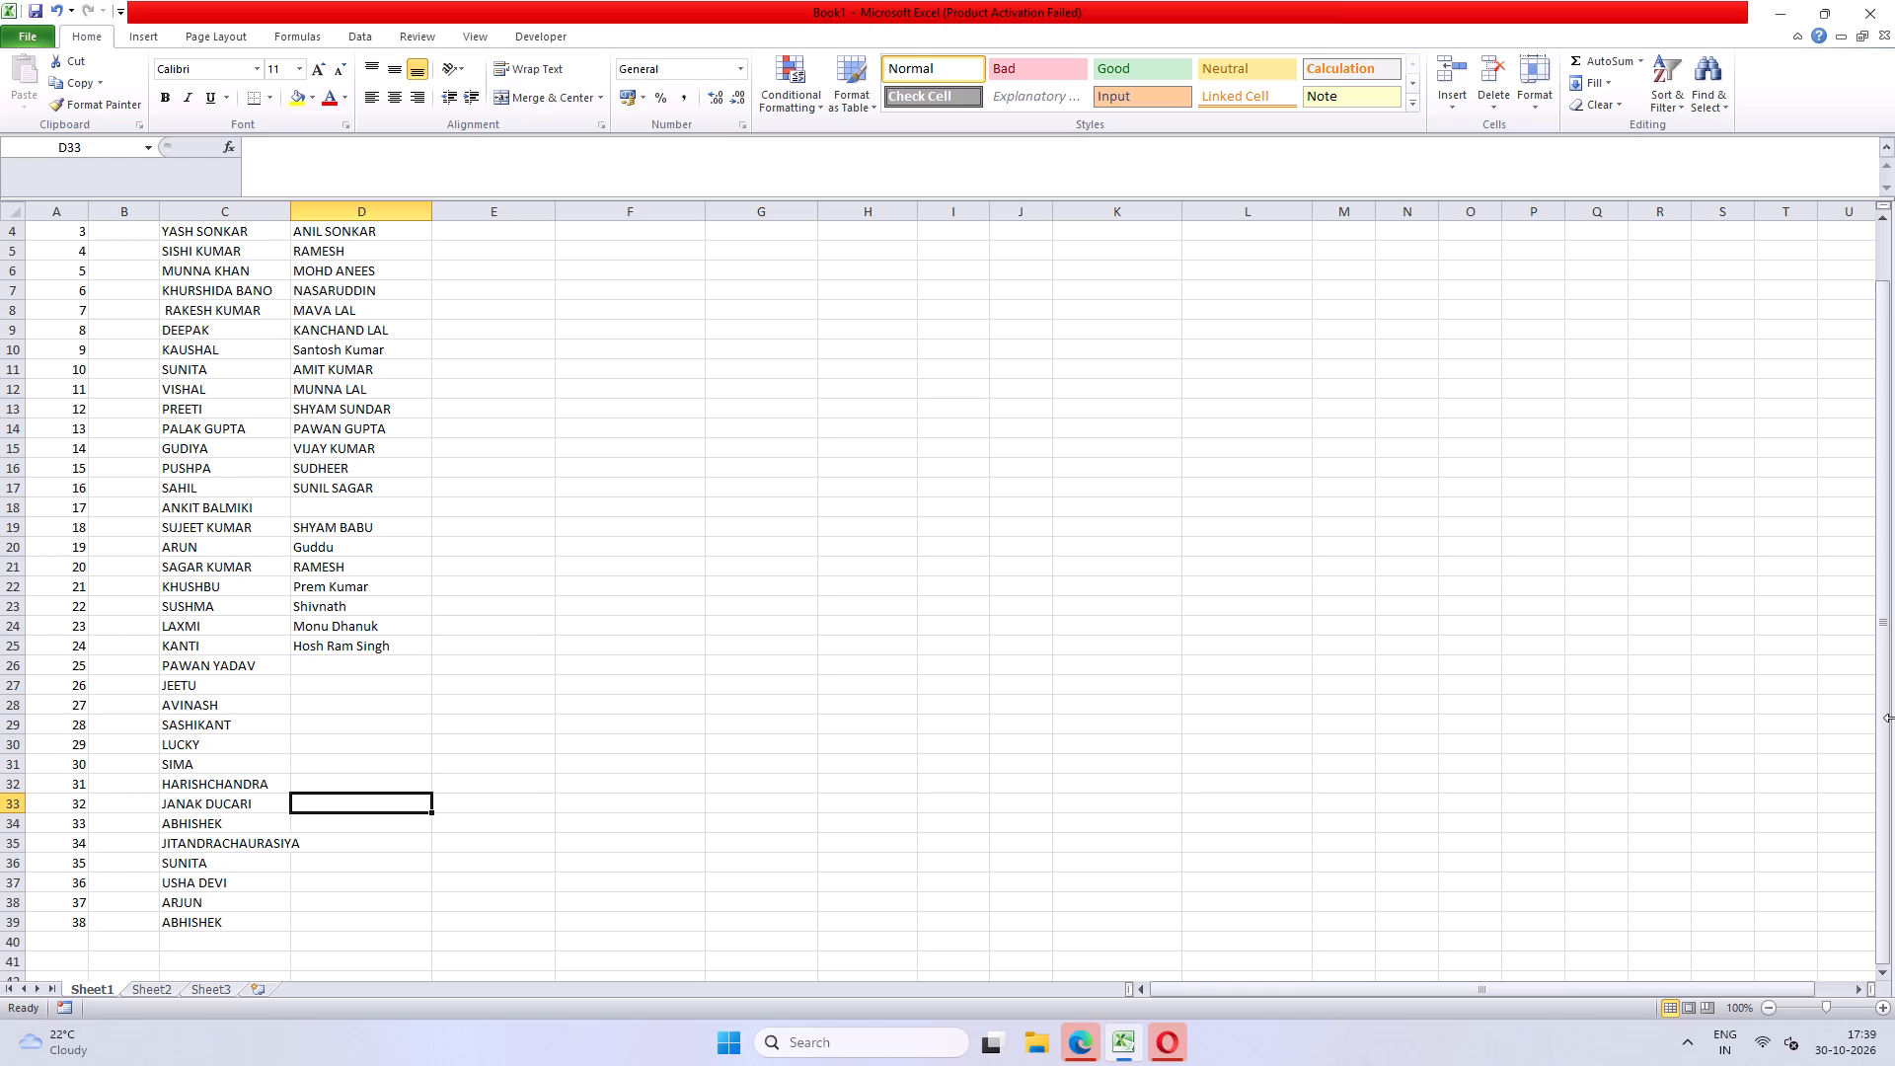
key("Down")
key("Down")
key("Down")
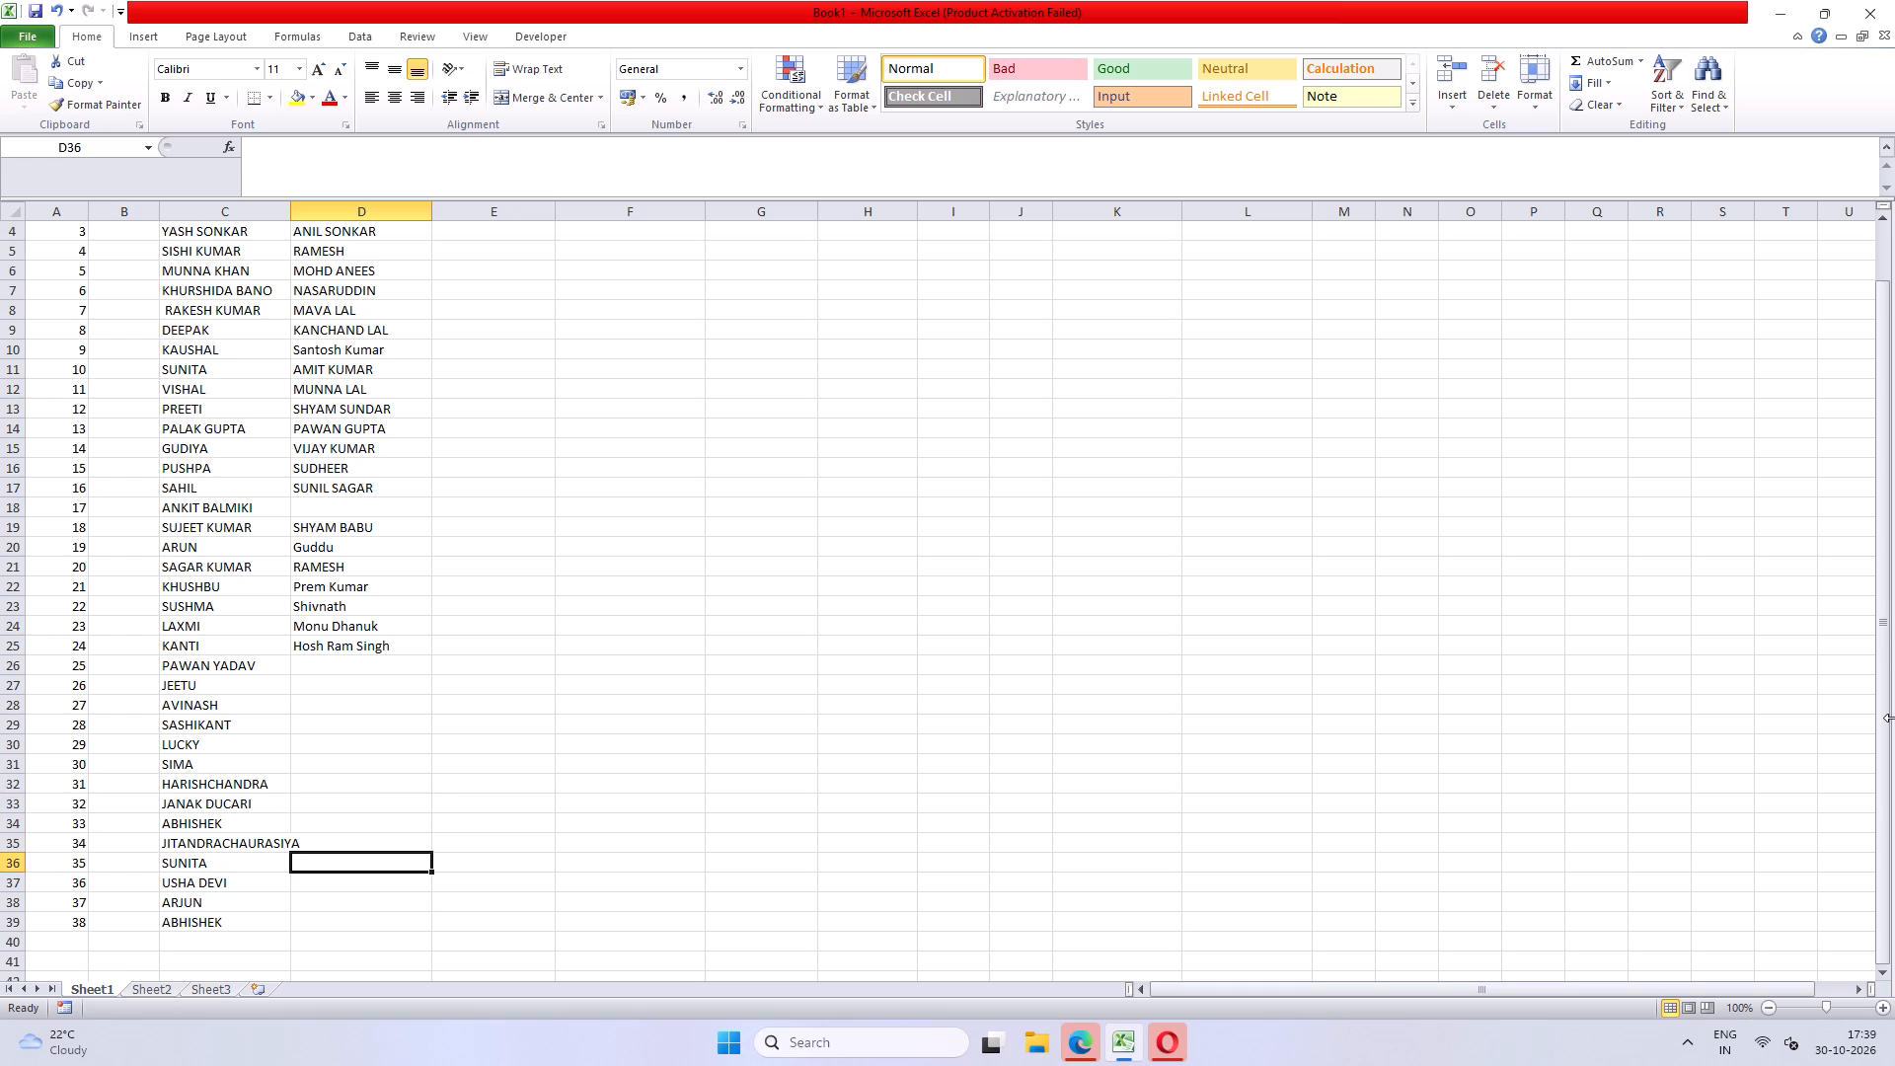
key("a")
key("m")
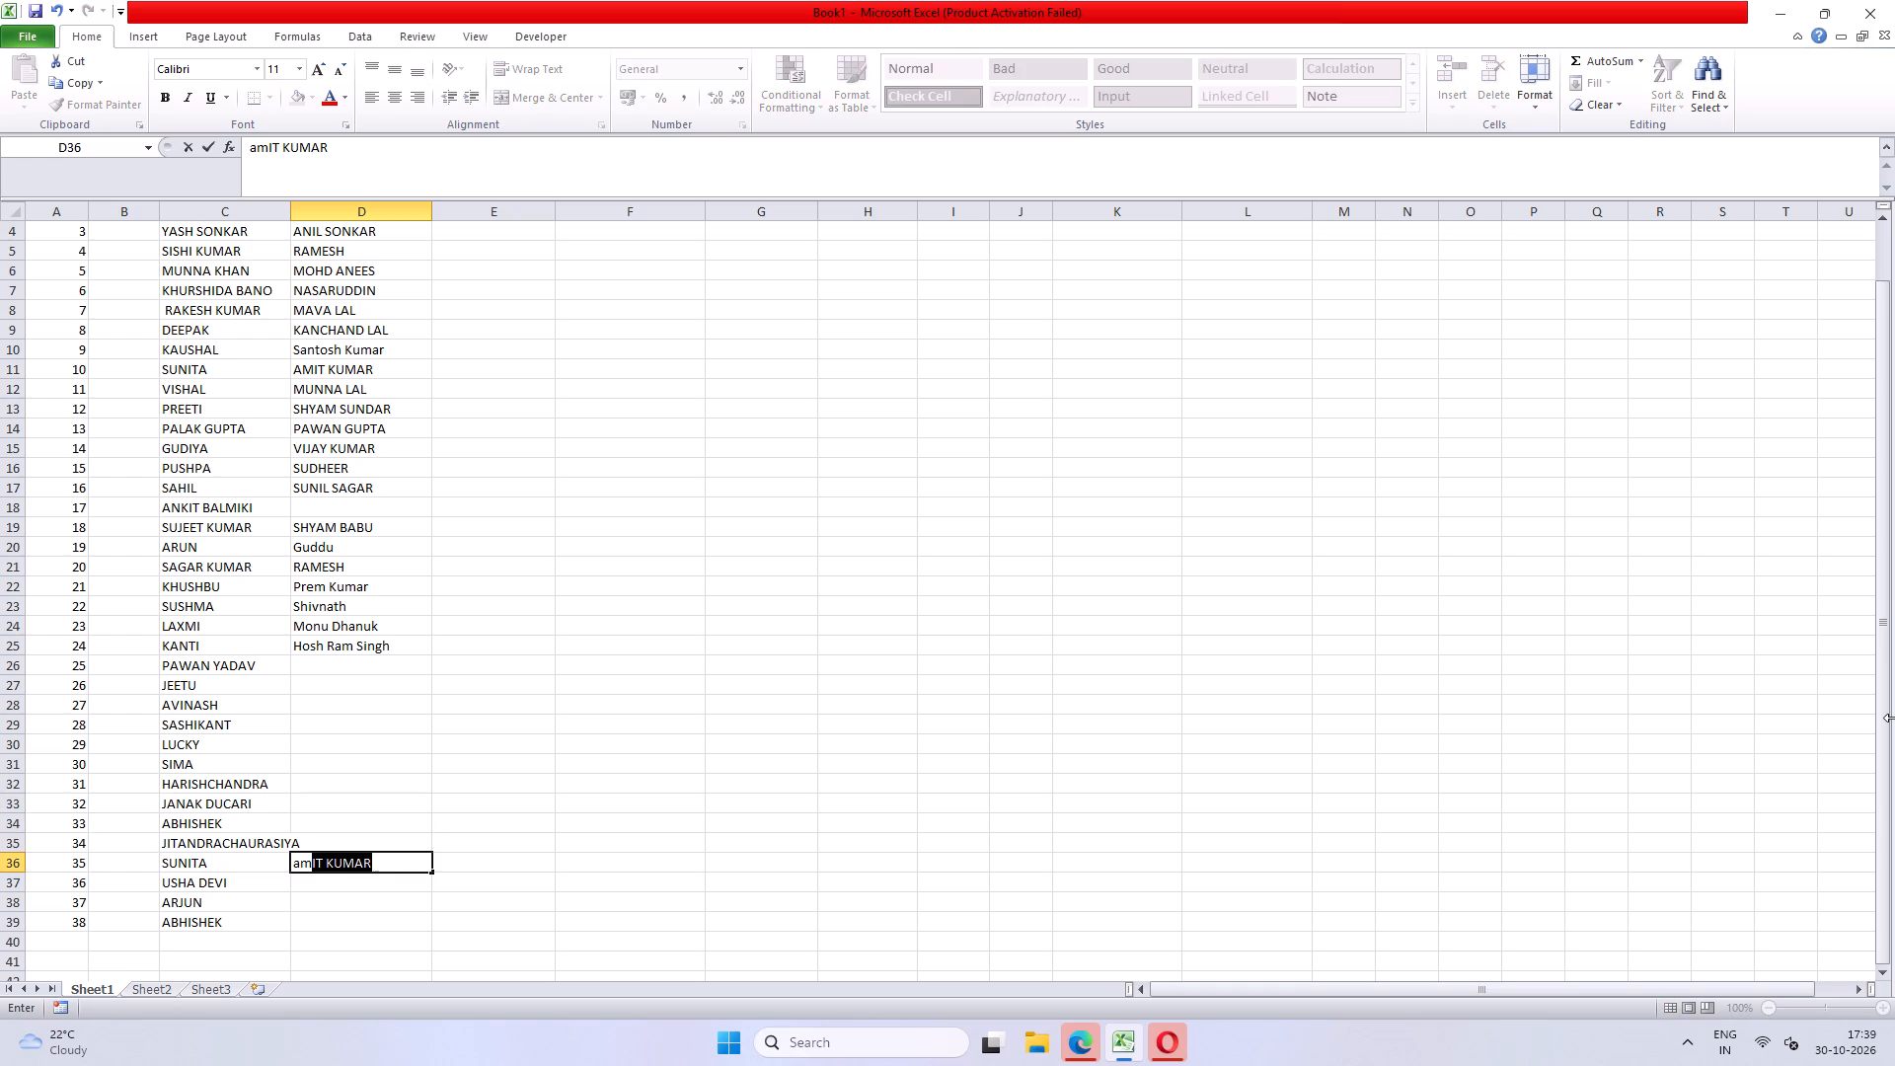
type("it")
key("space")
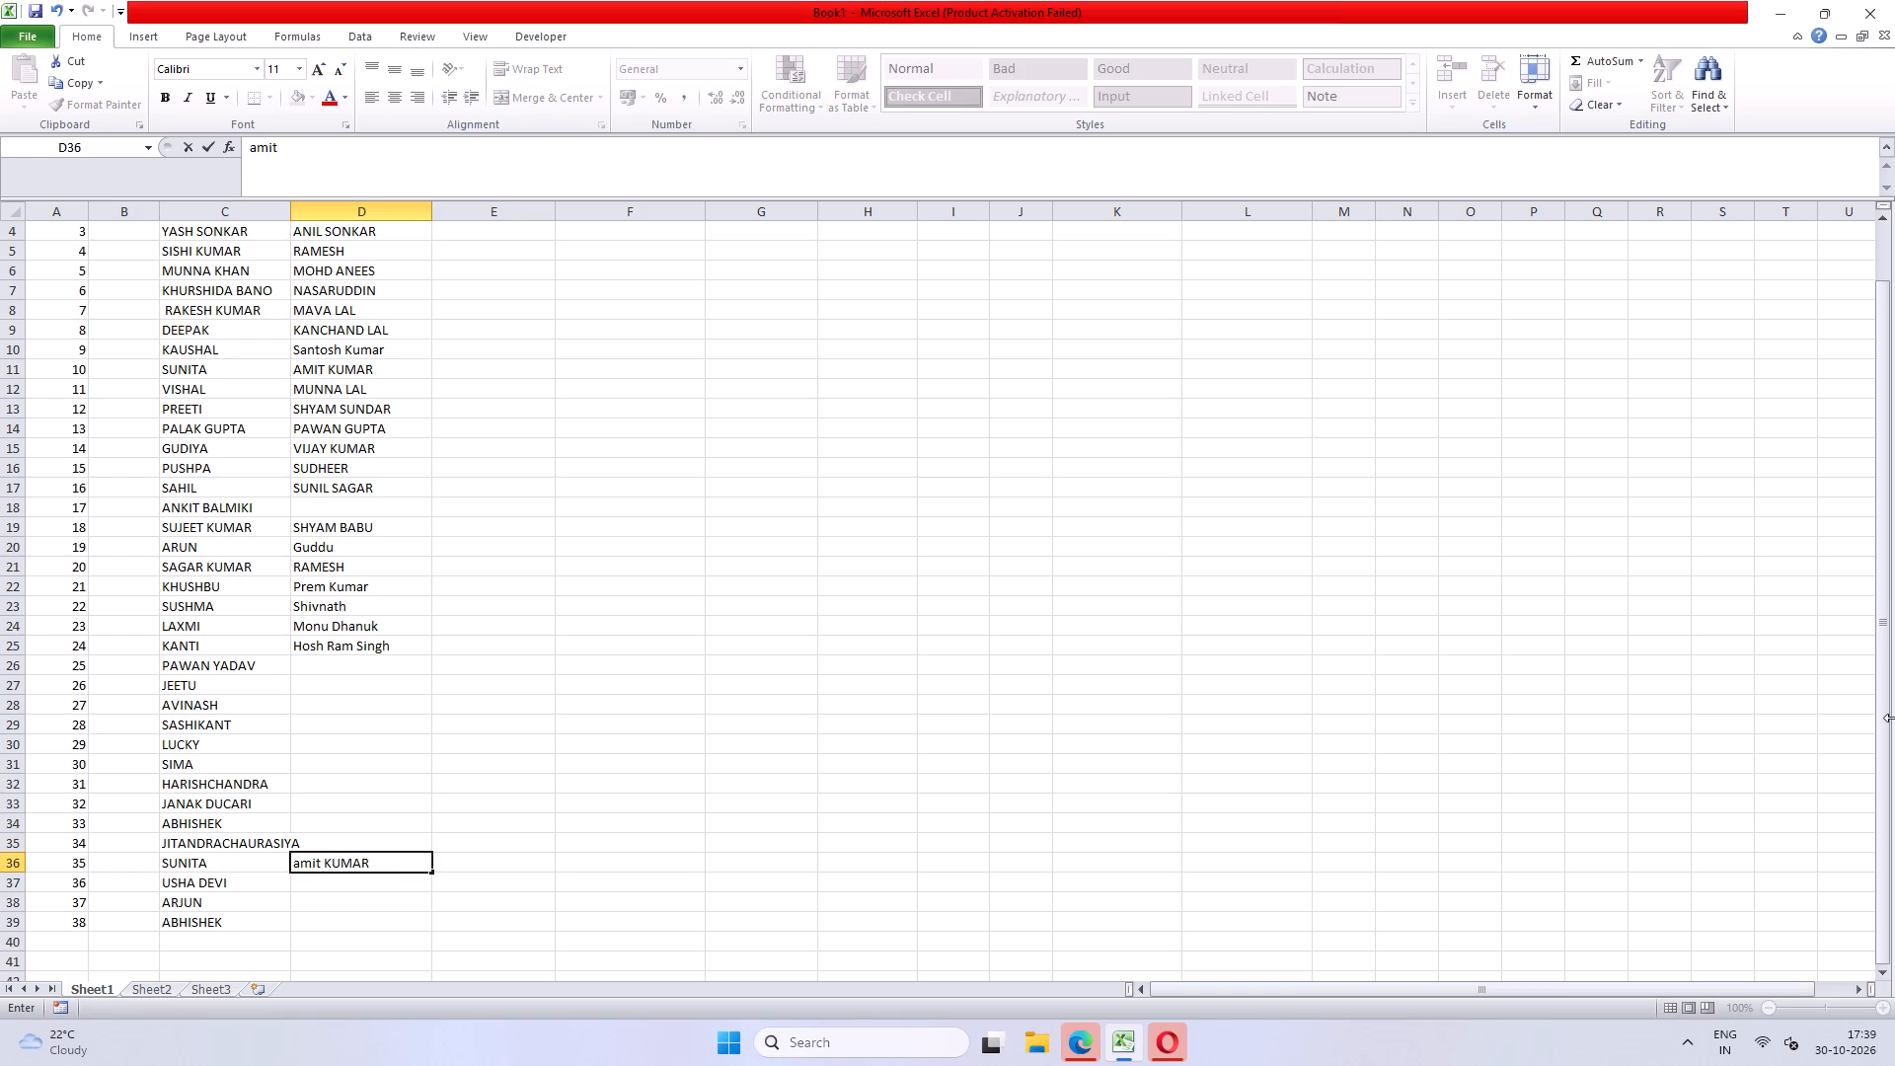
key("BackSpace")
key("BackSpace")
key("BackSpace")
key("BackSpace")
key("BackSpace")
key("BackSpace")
Enter the father's two-word name in cell D36 for staff serial number 35, in all capitals, matching the entry in D11.
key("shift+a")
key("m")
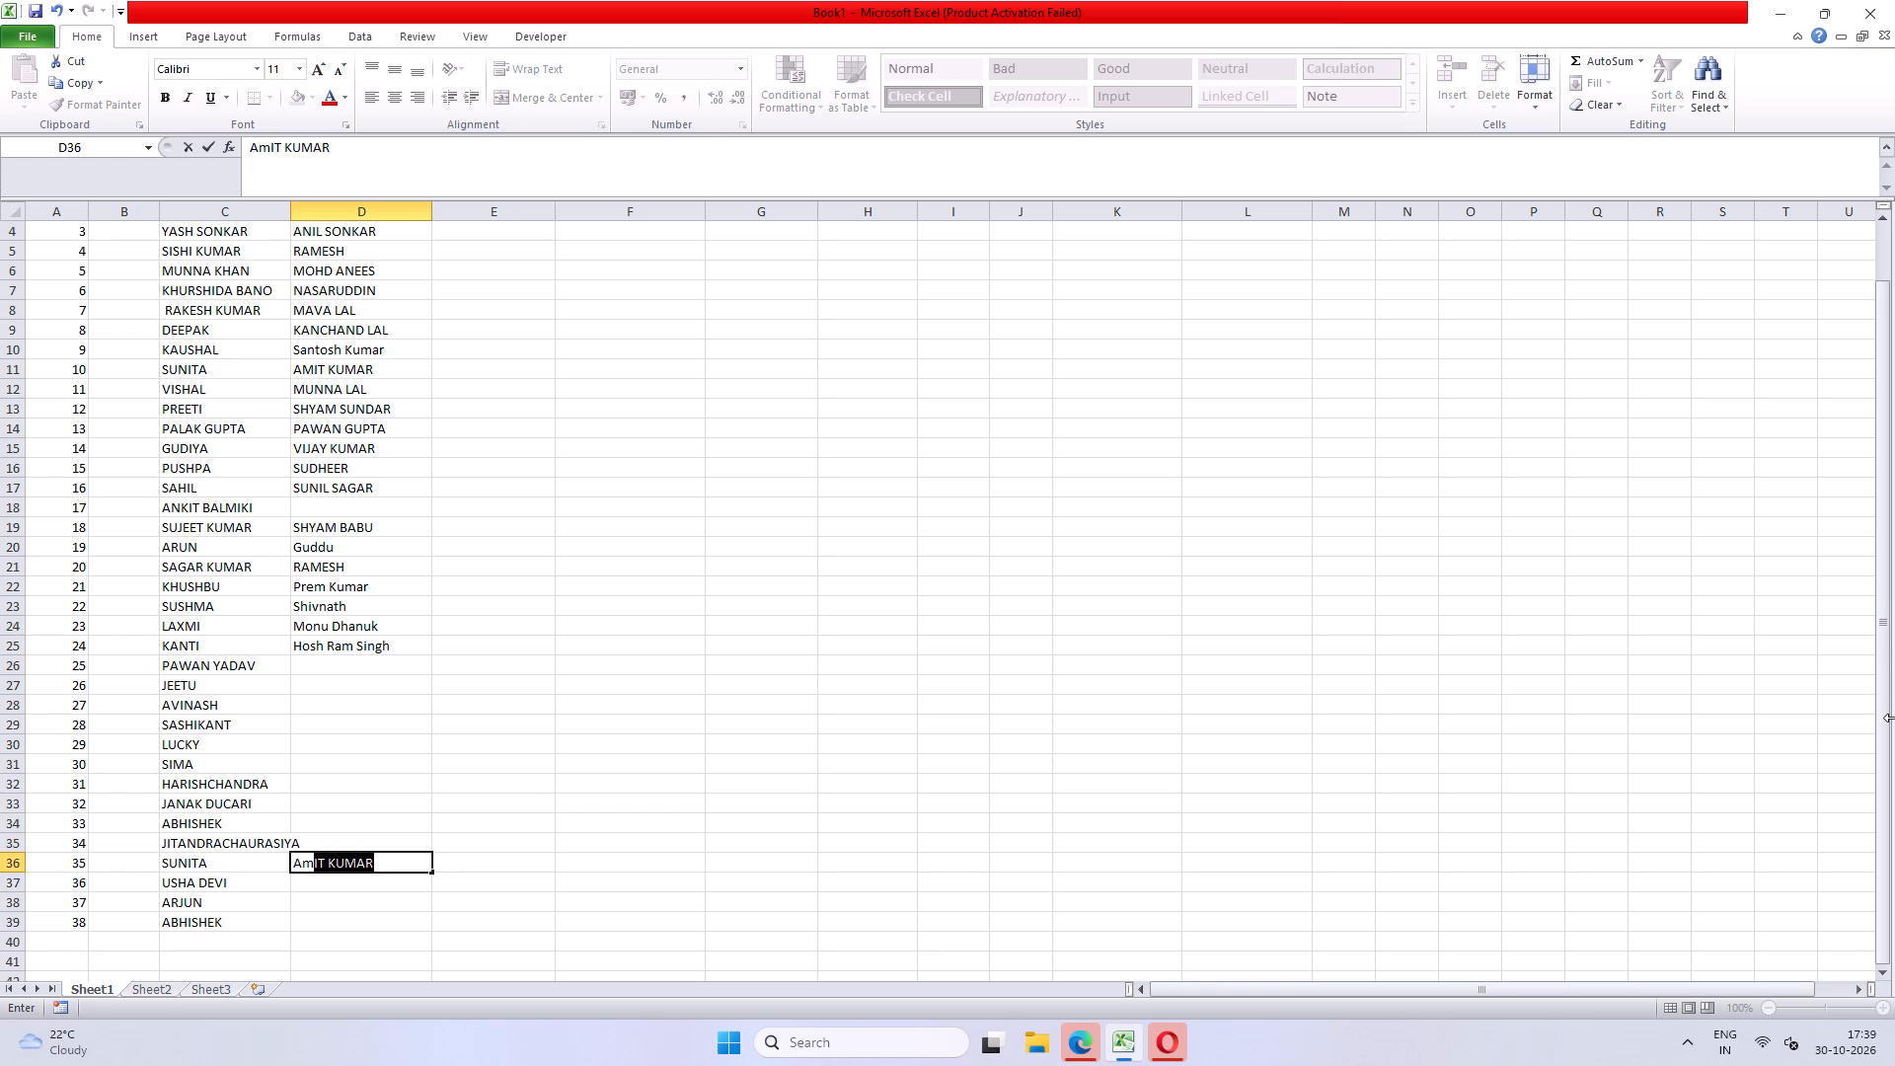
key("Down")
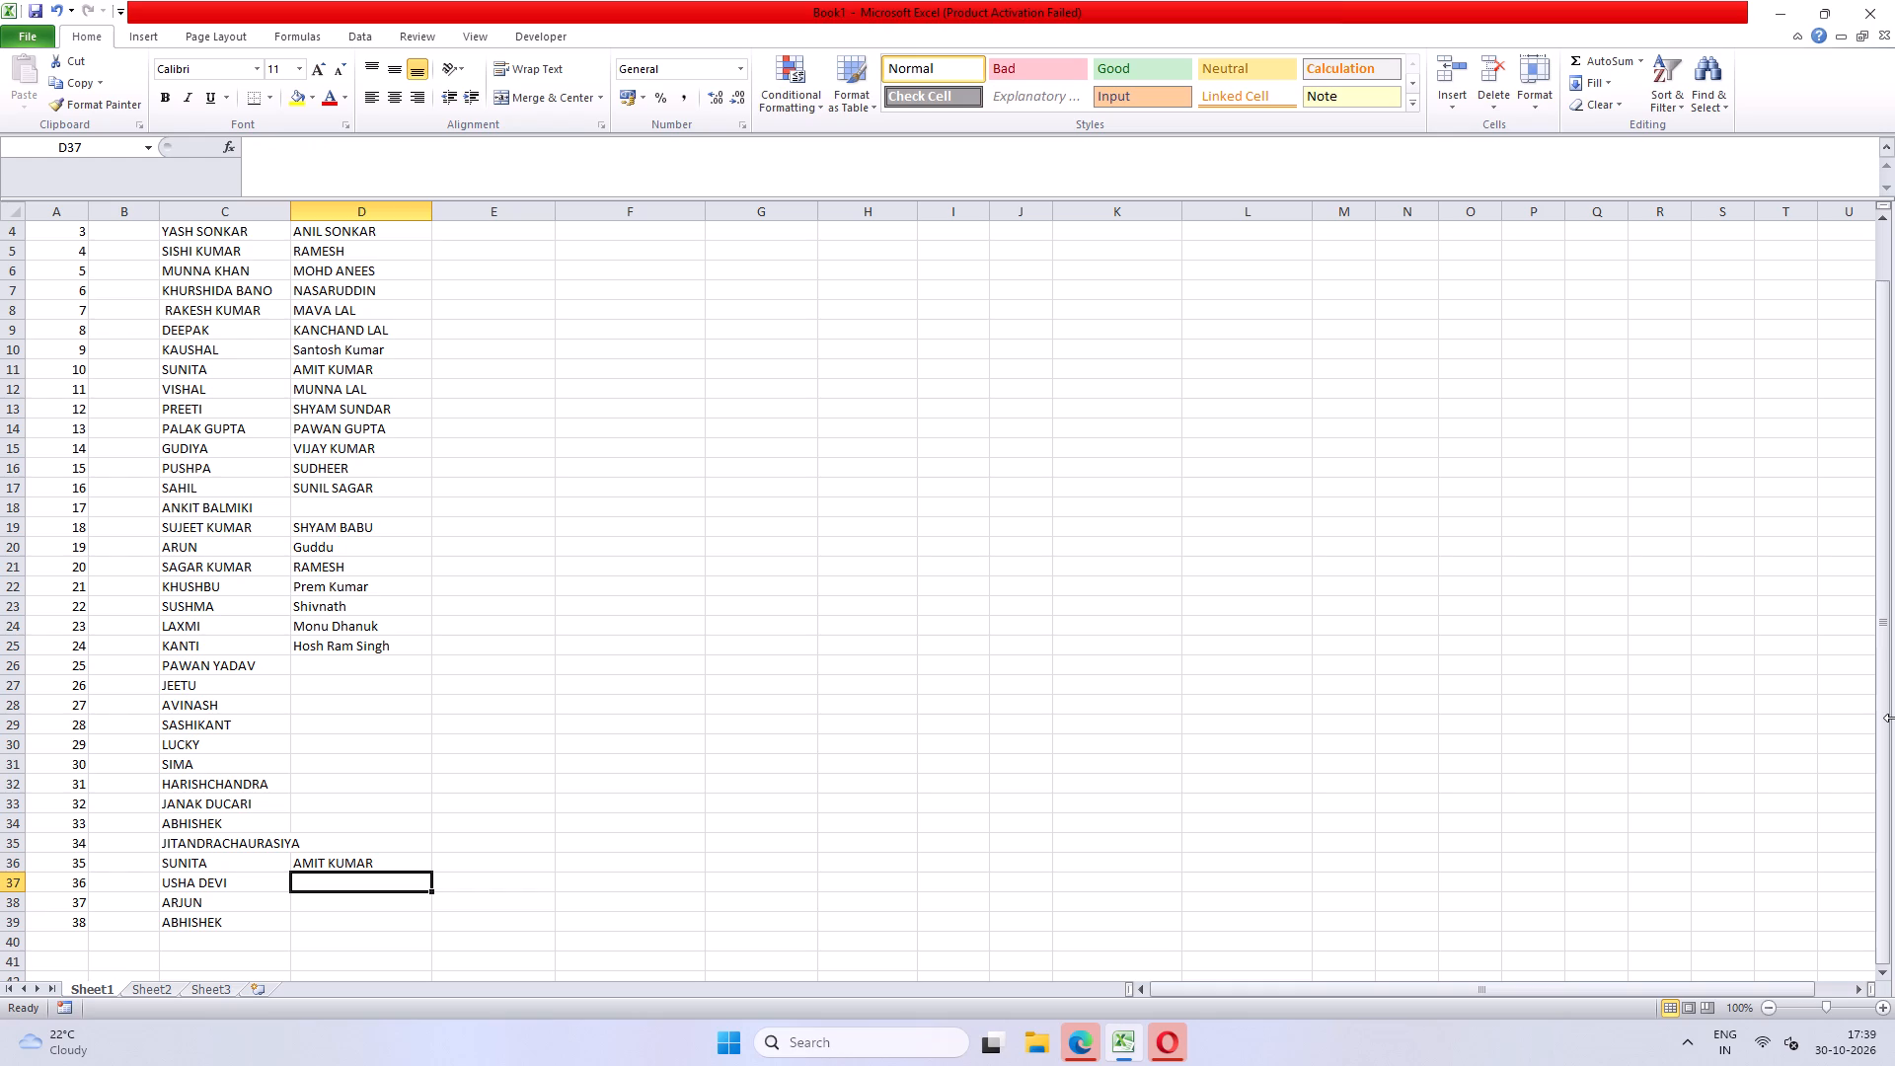
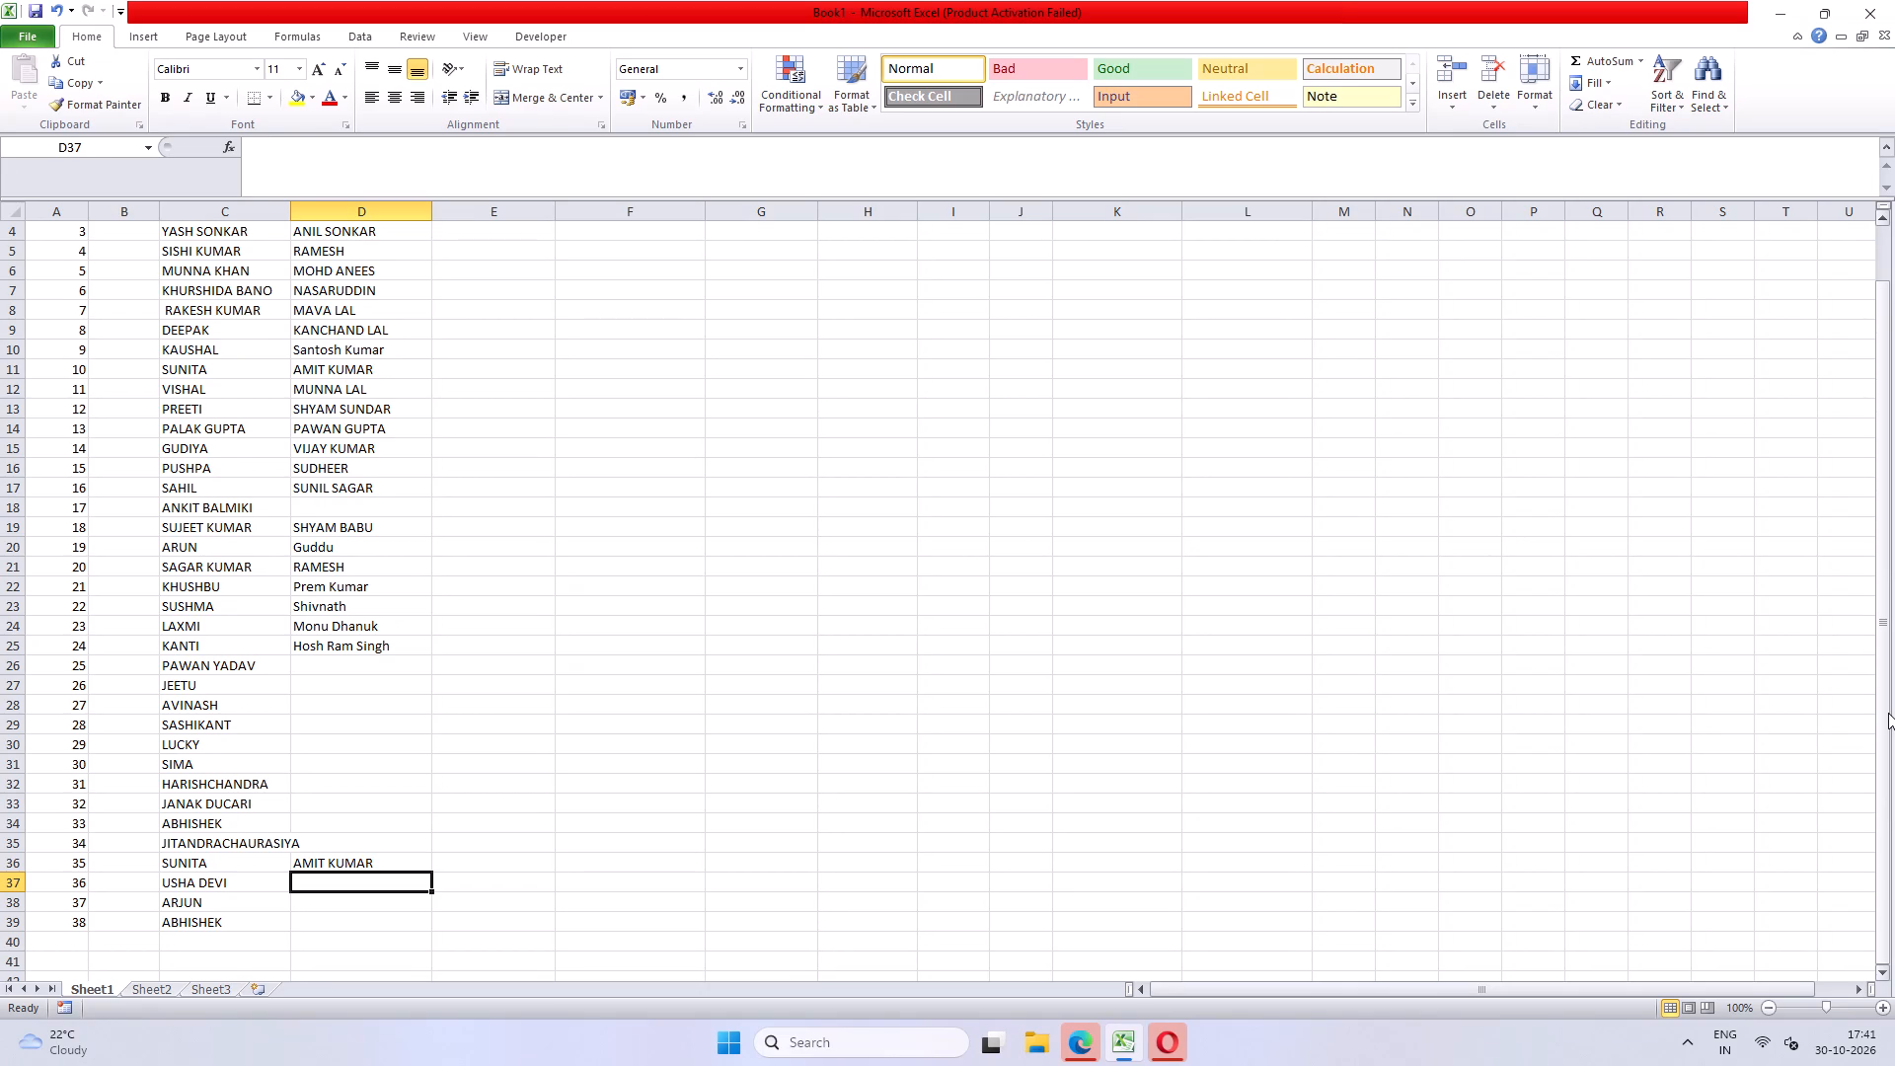
Save the staff workbook as Book1.xlsx in the Documents folder in Excel Workbook format, replacing the existing file.
left_click(36, 33)
left_click(41, 99)
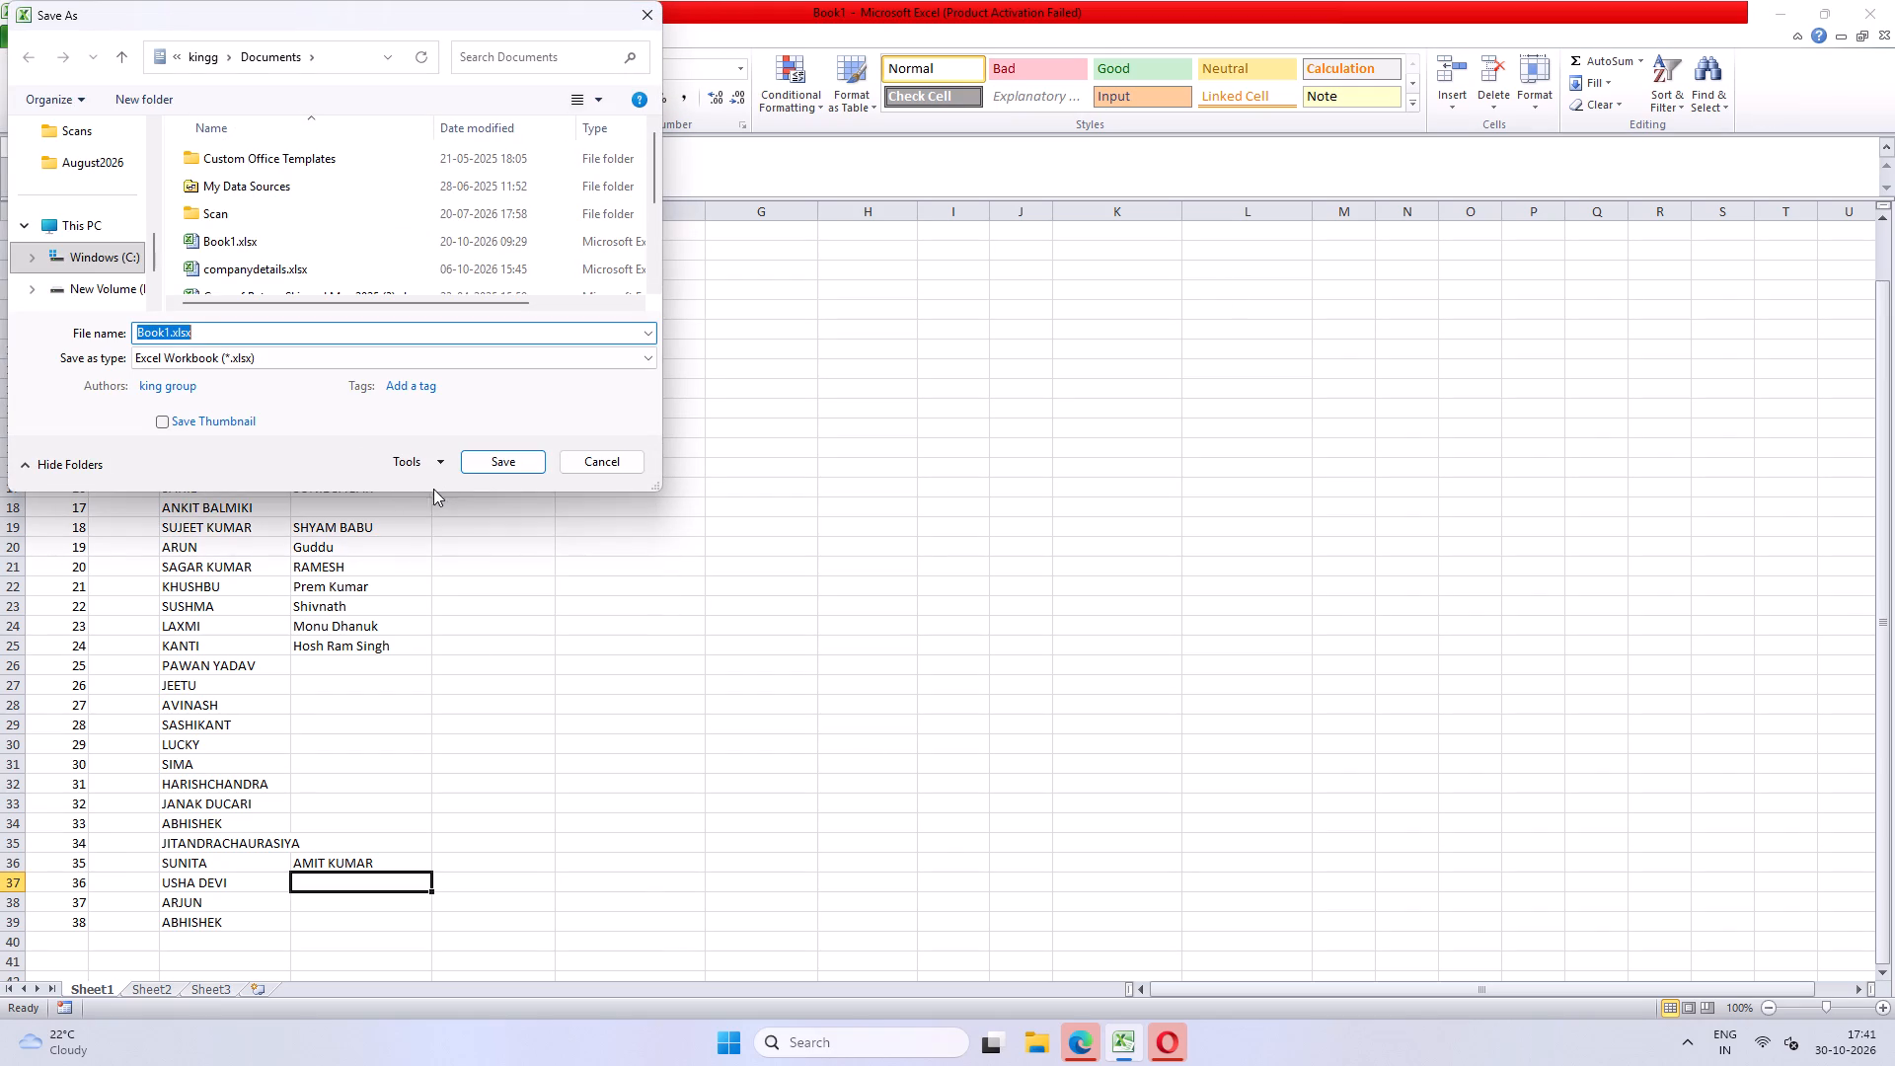
left_click(496, 457)
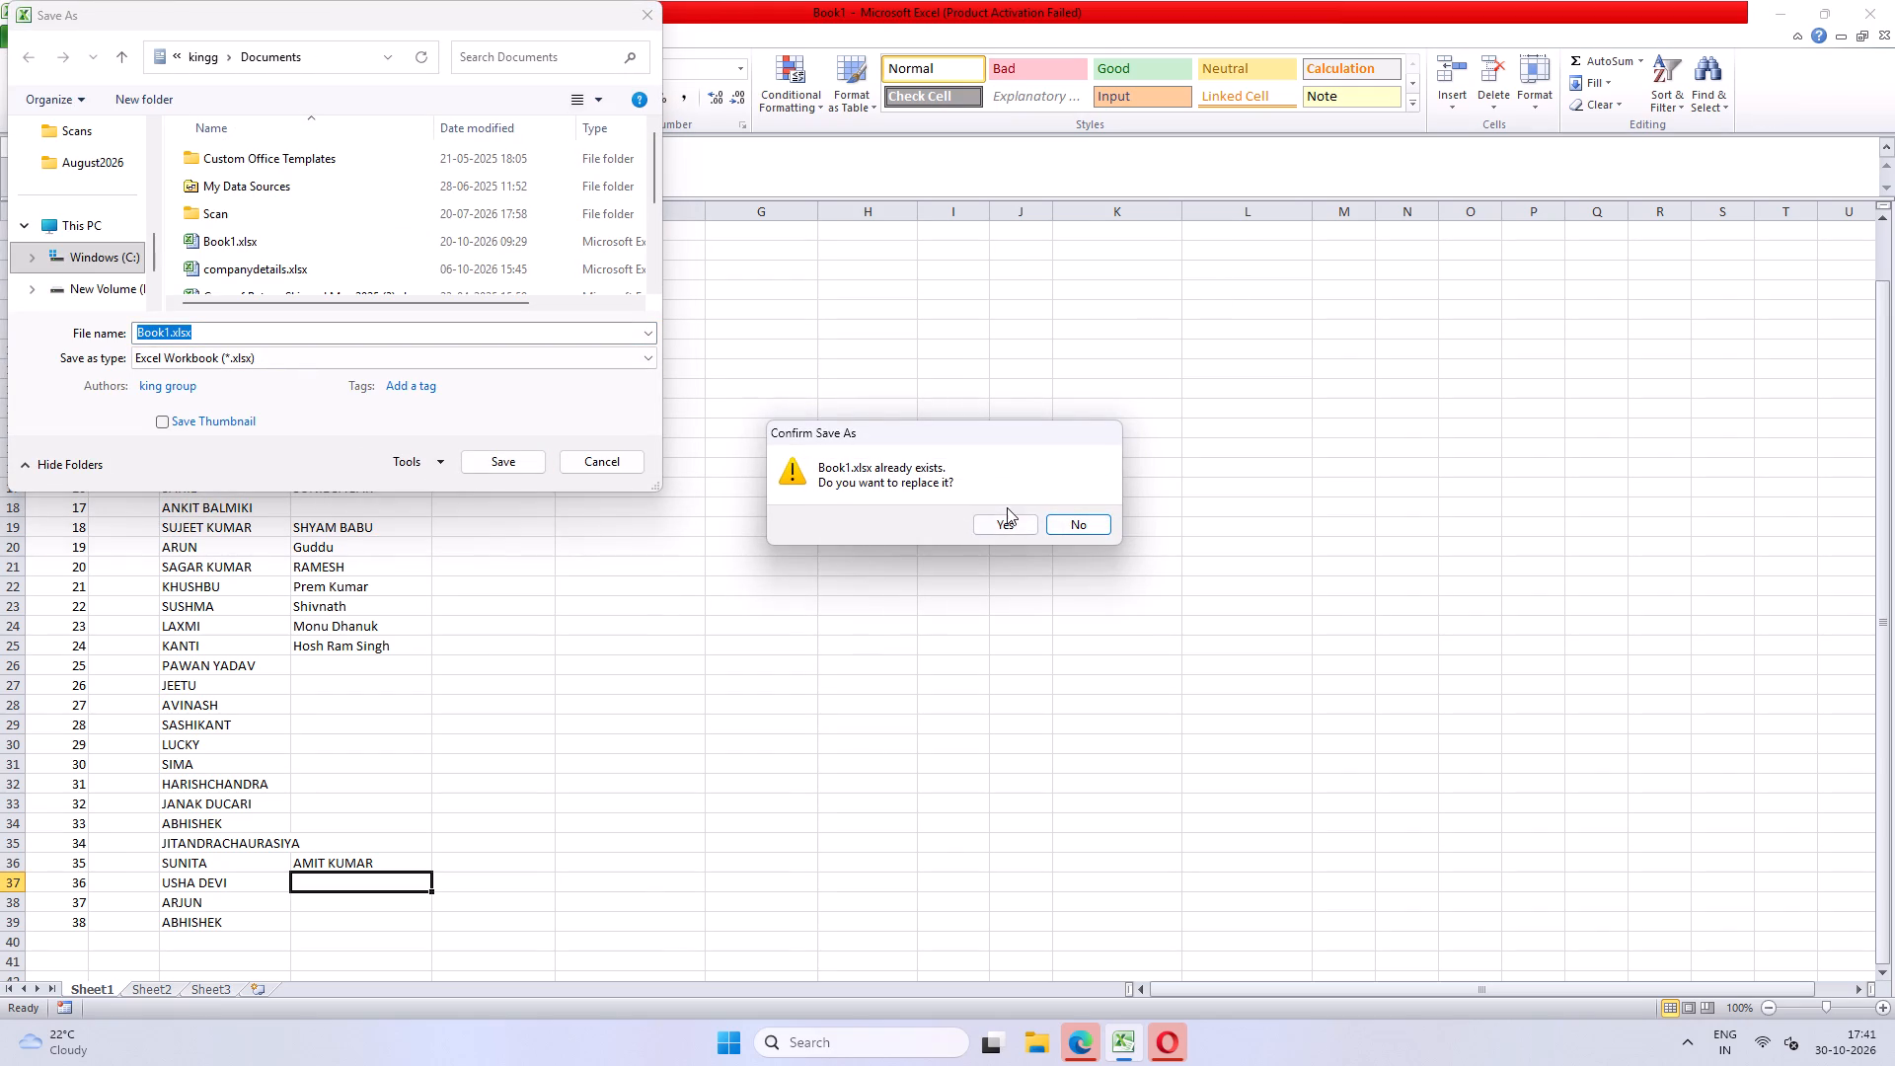
left_click(1002, 523)
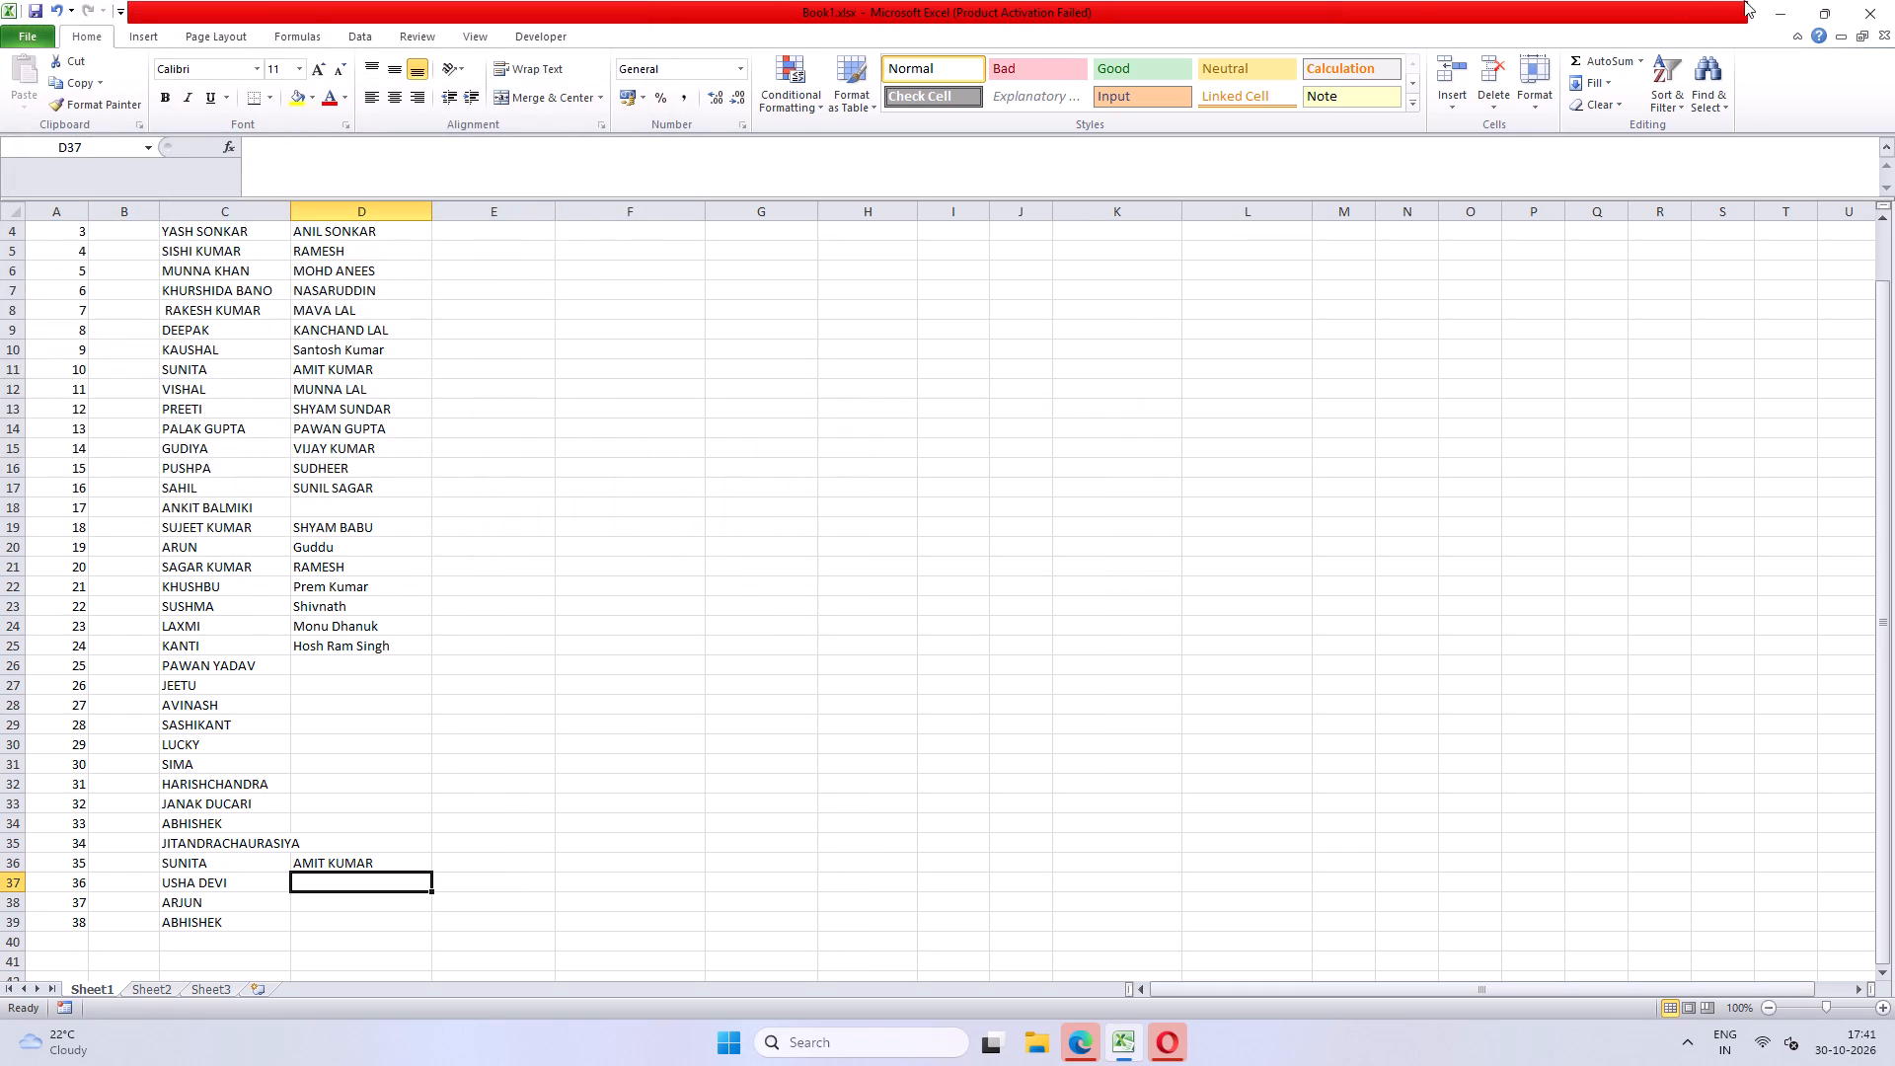
Close all the open windows: the Excel workbook, the Microsoft Edge browser and the Opera browser.
left_click(1872, 8)
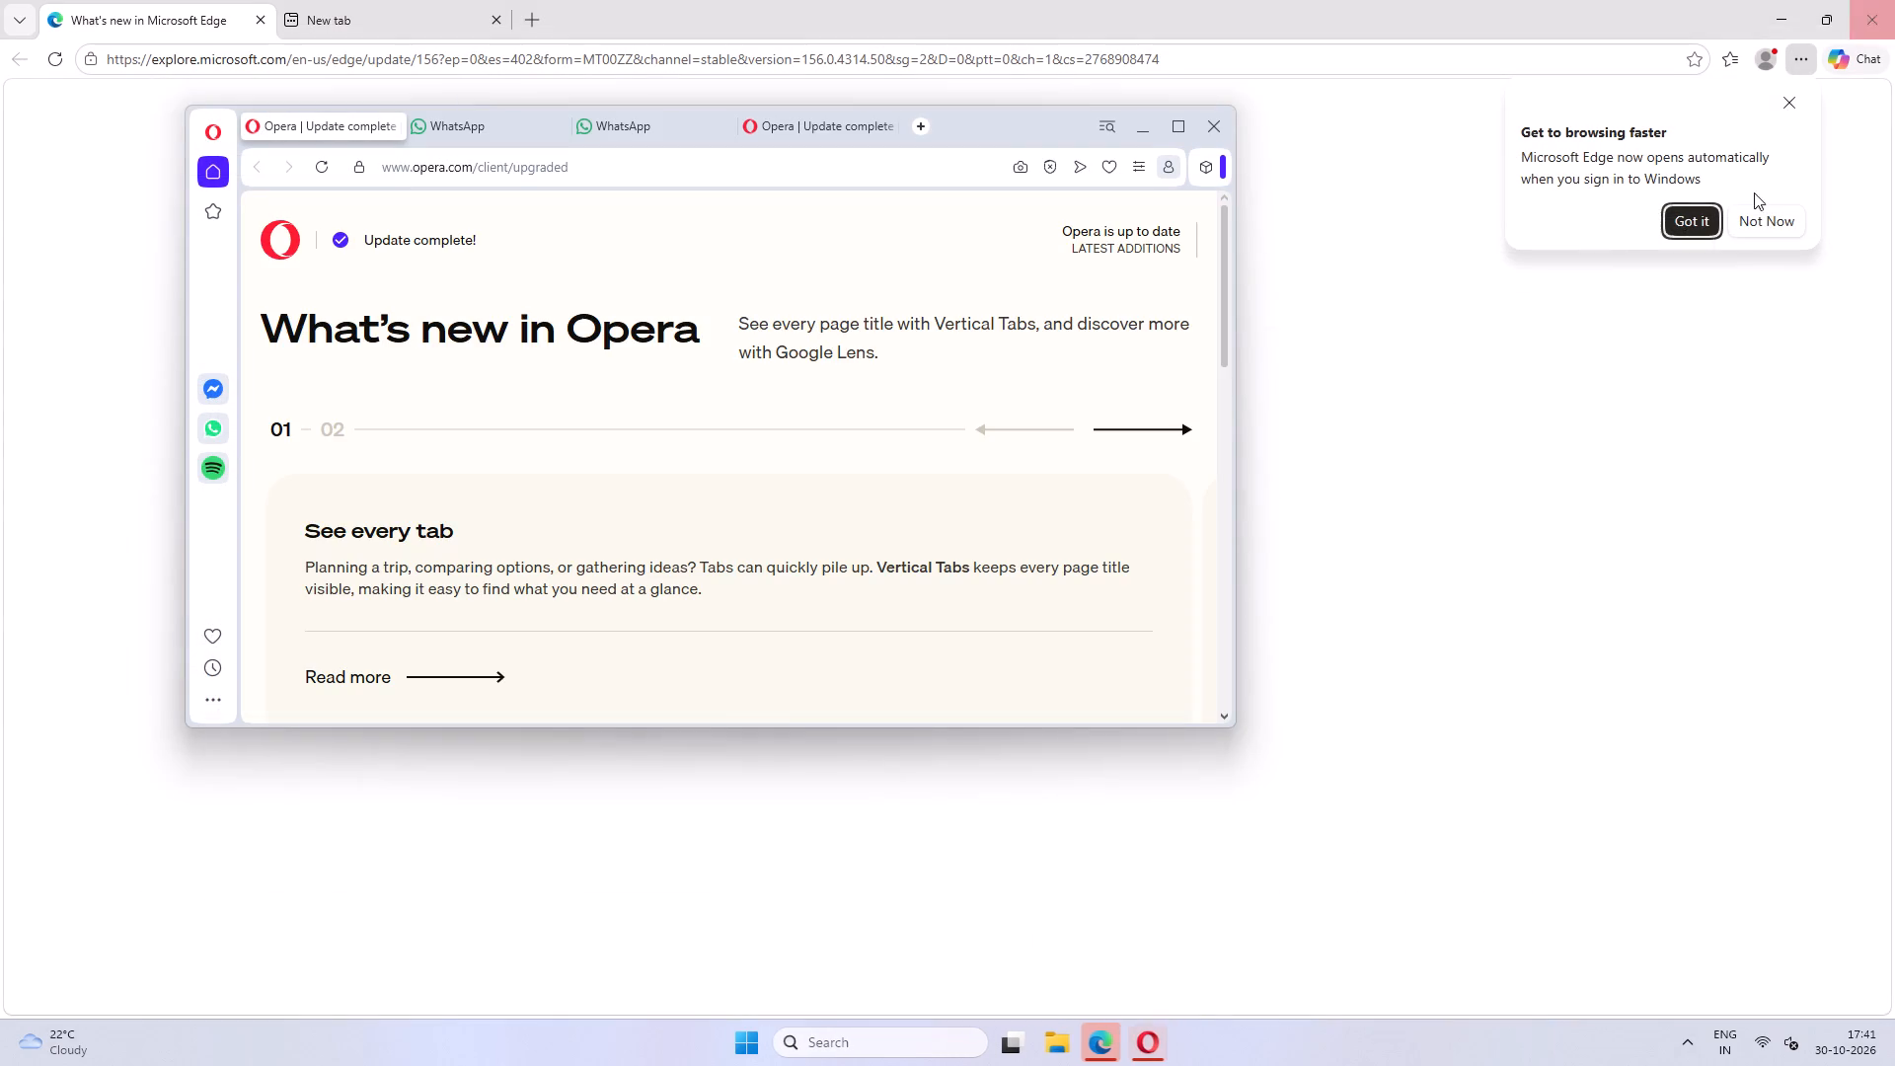
left_click(1875, 17)
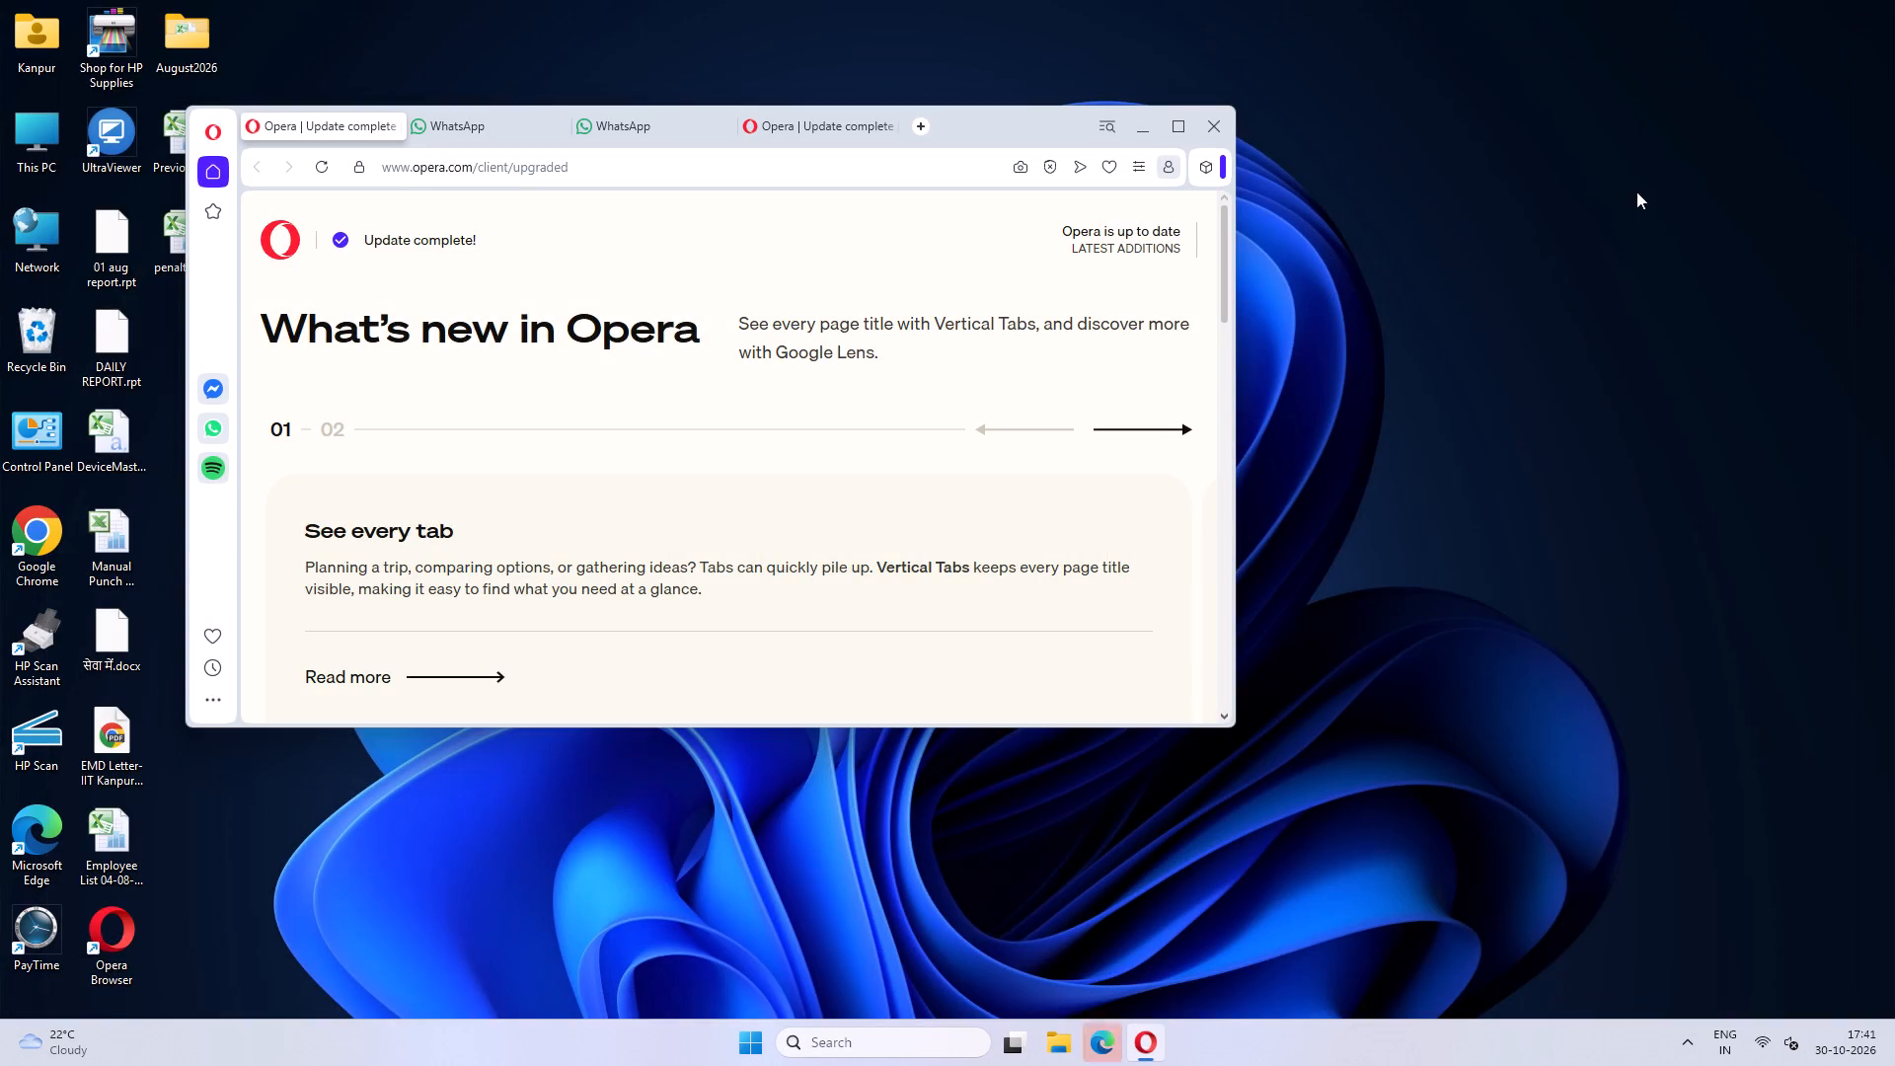
left_click(1218, 131)
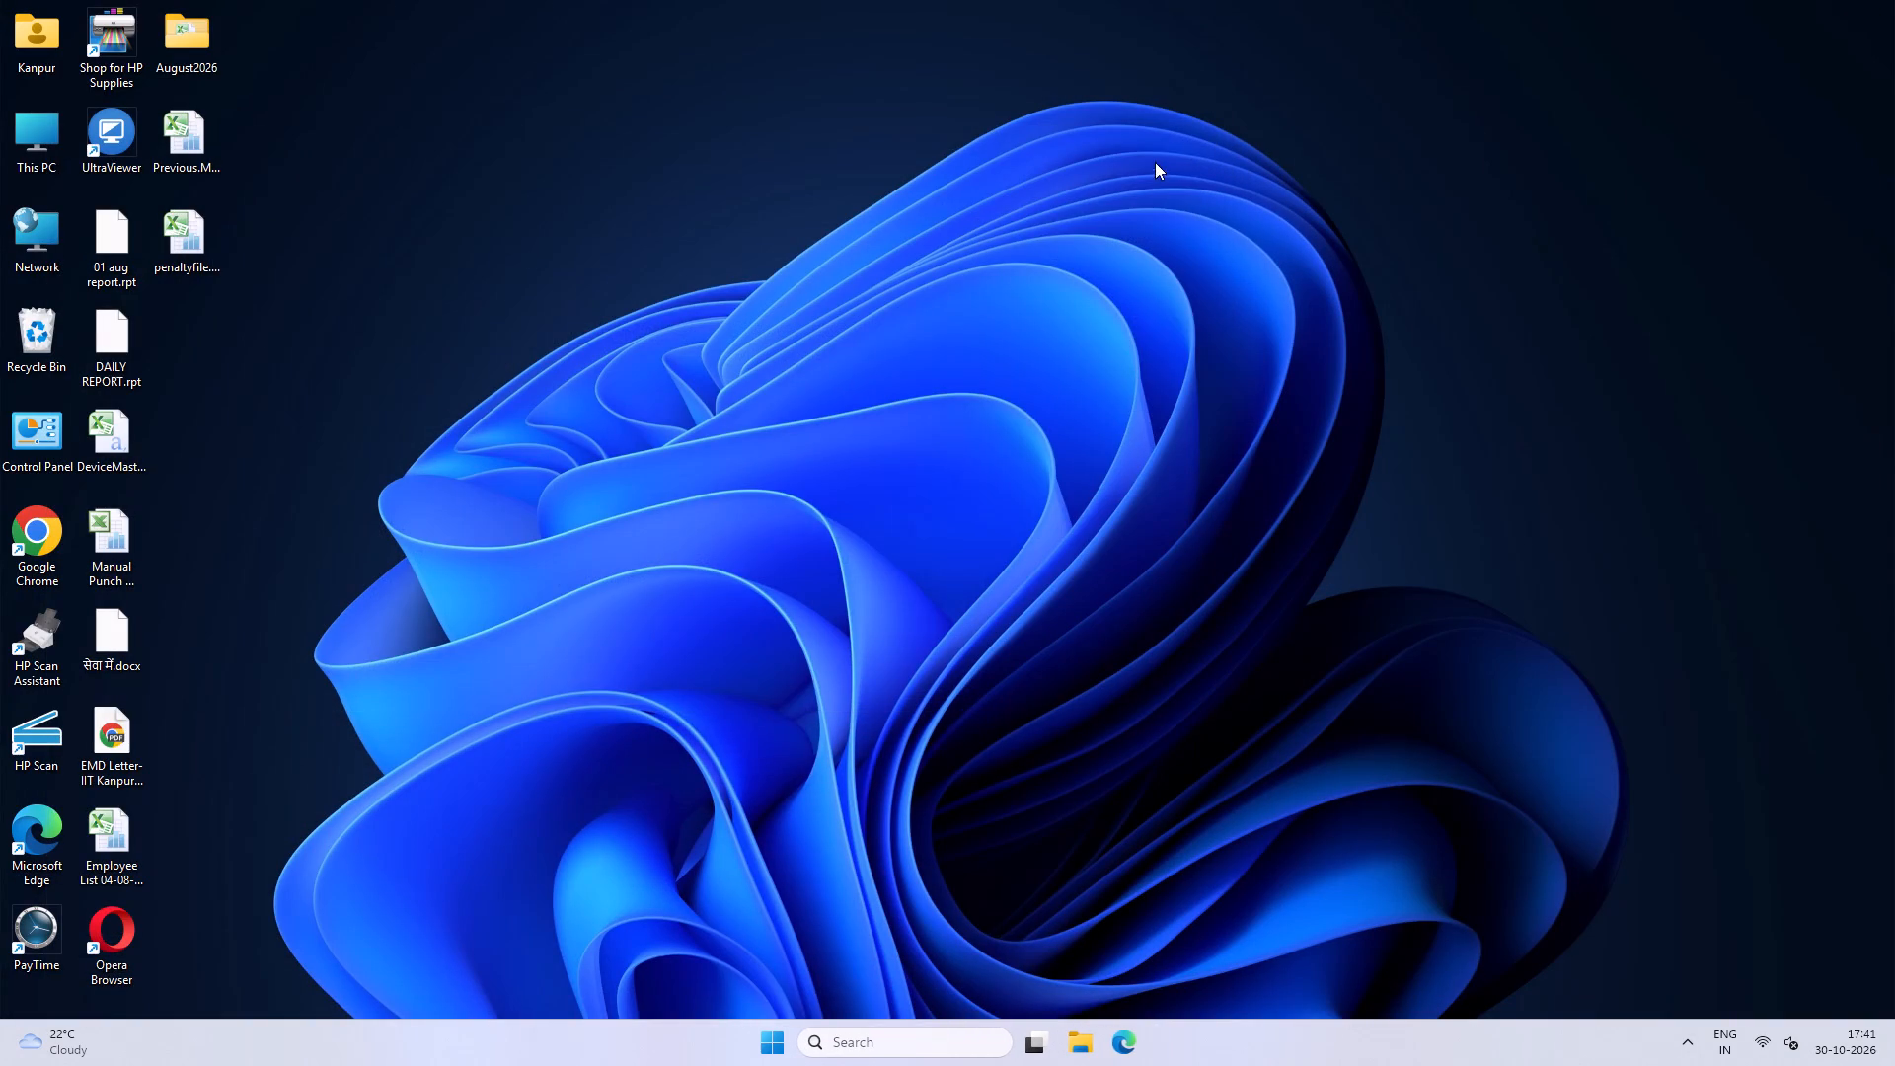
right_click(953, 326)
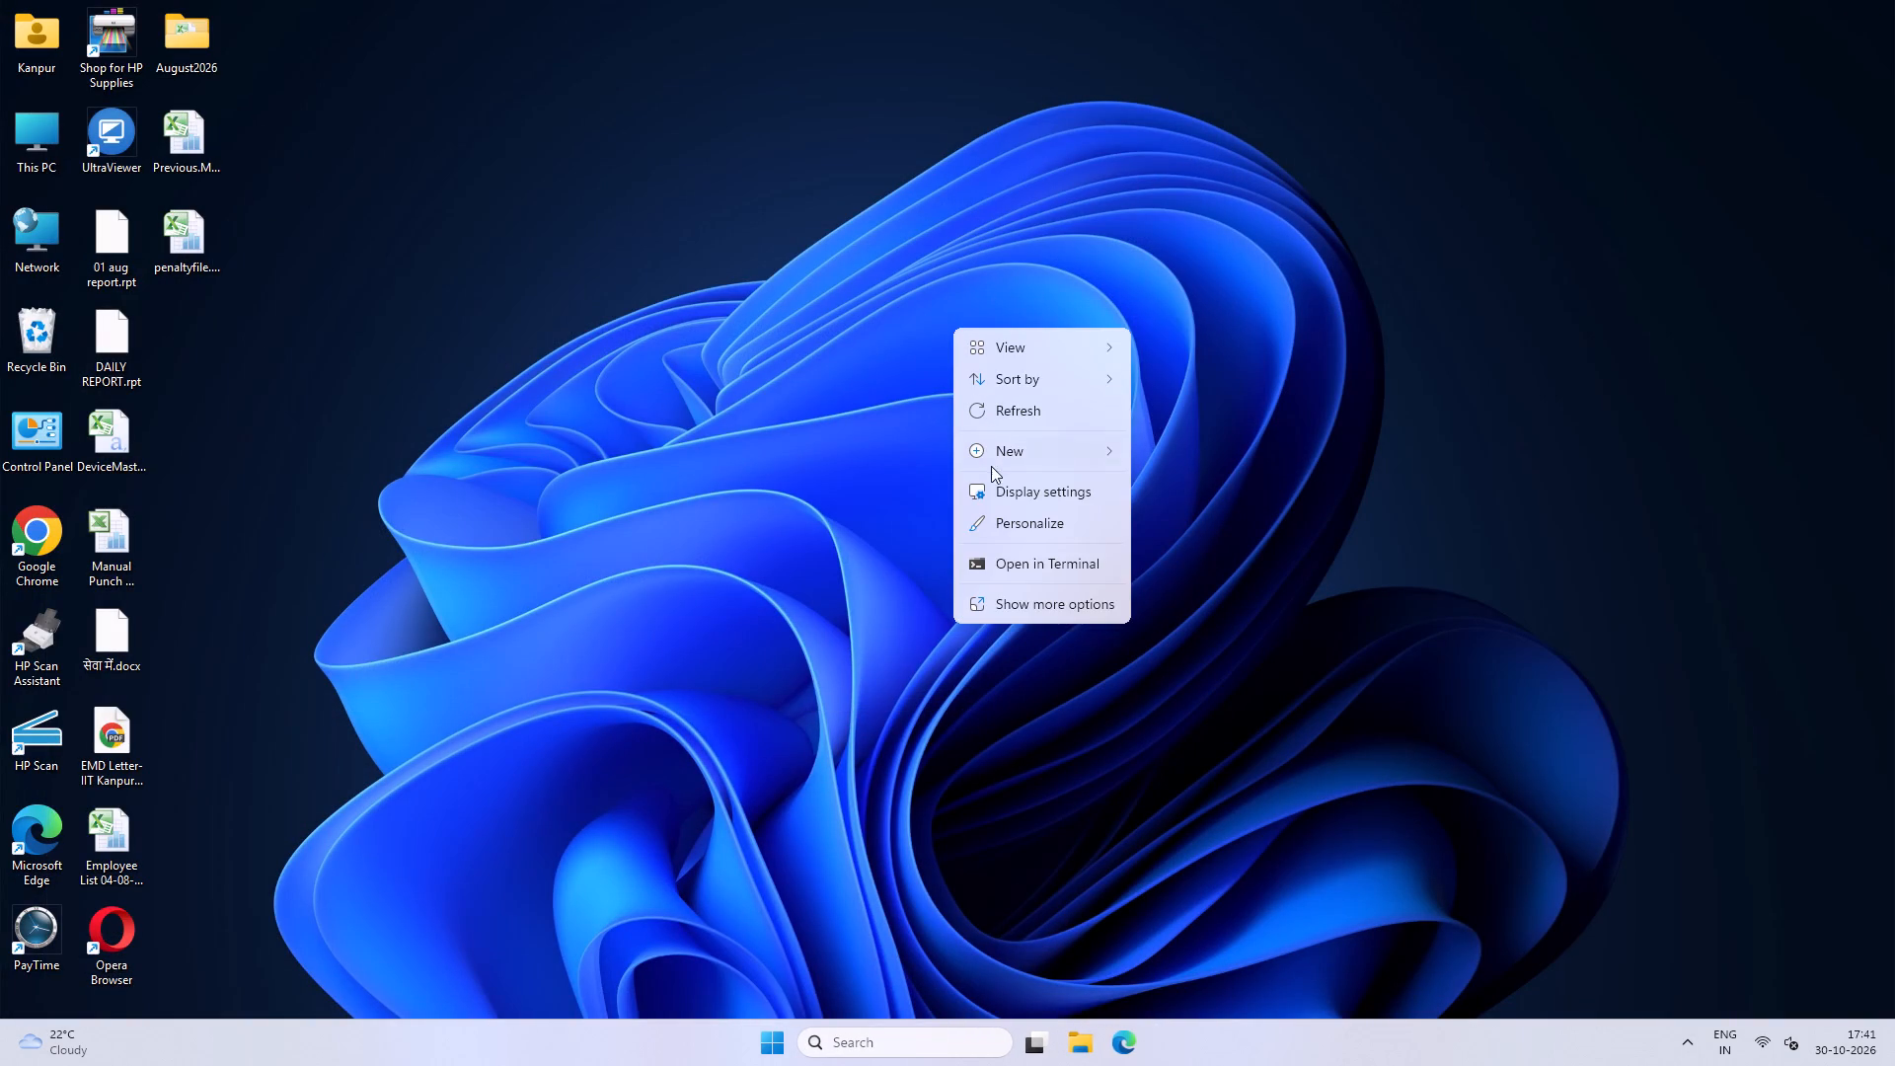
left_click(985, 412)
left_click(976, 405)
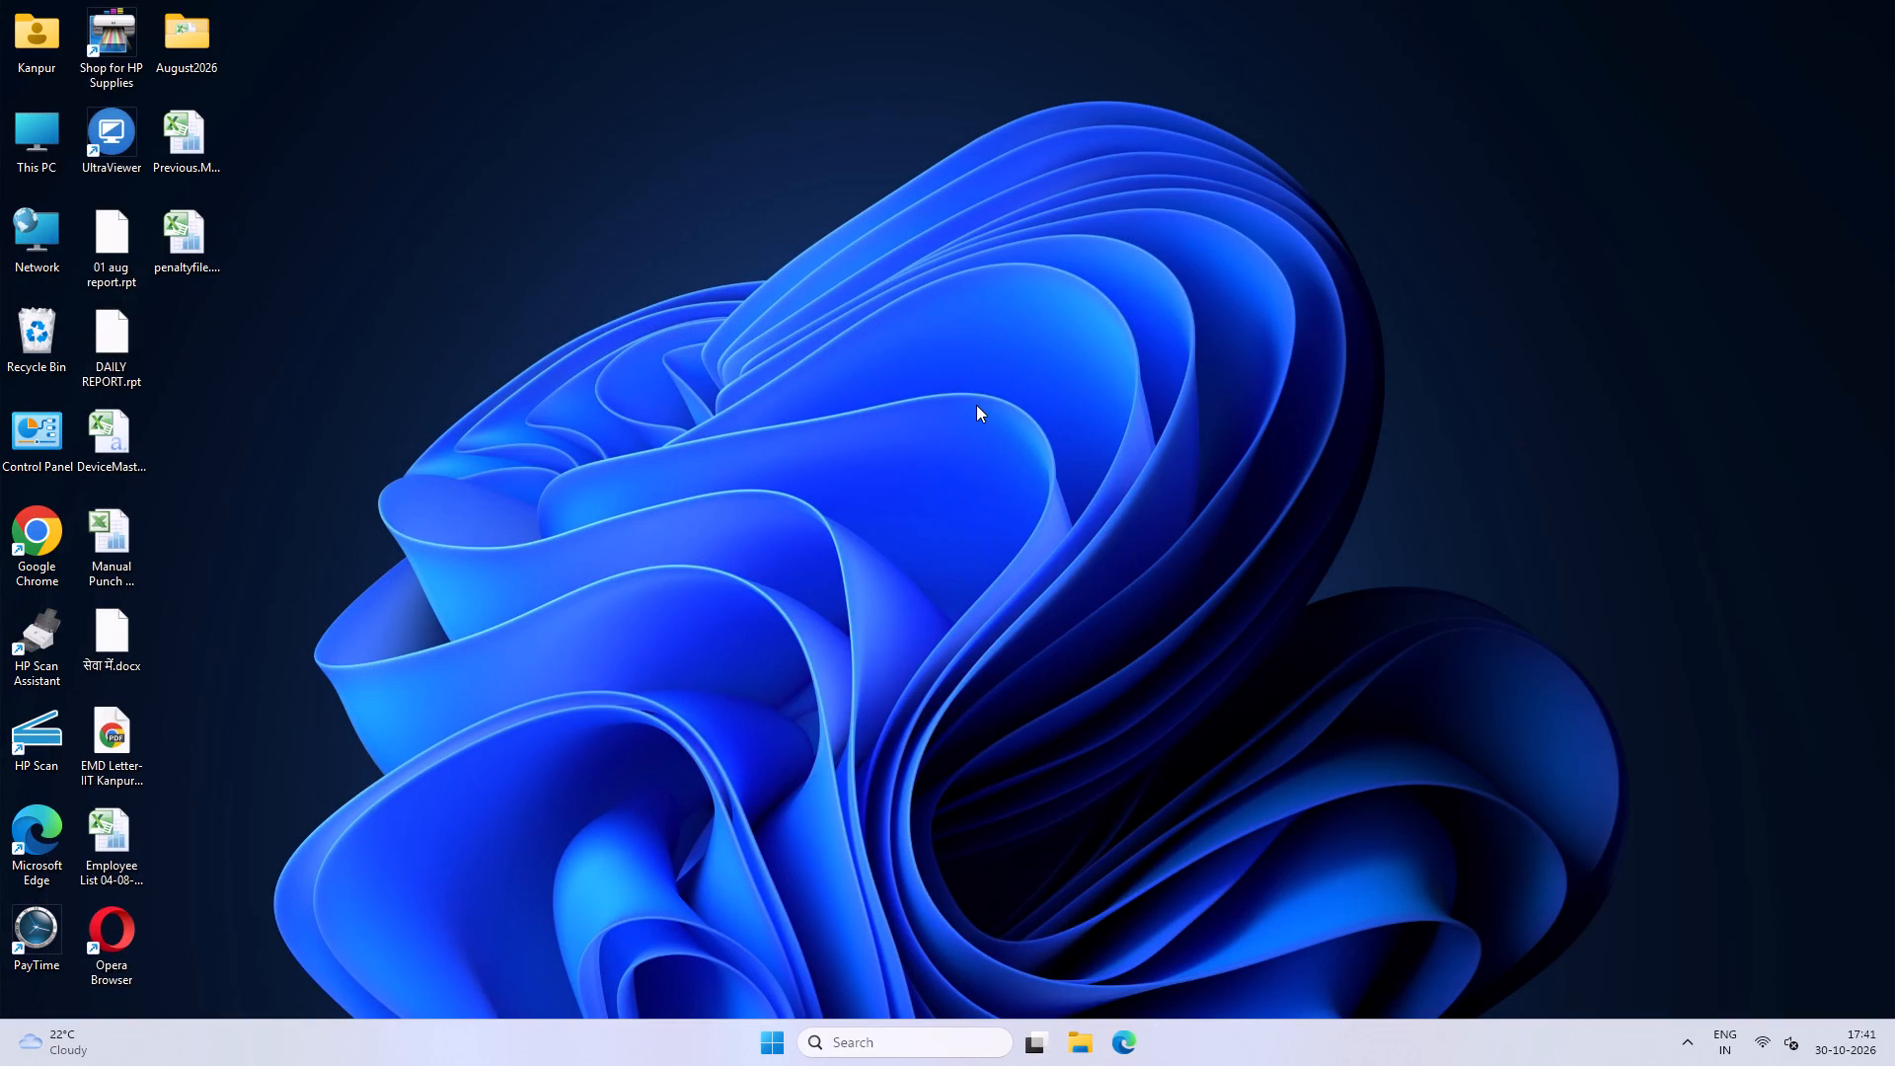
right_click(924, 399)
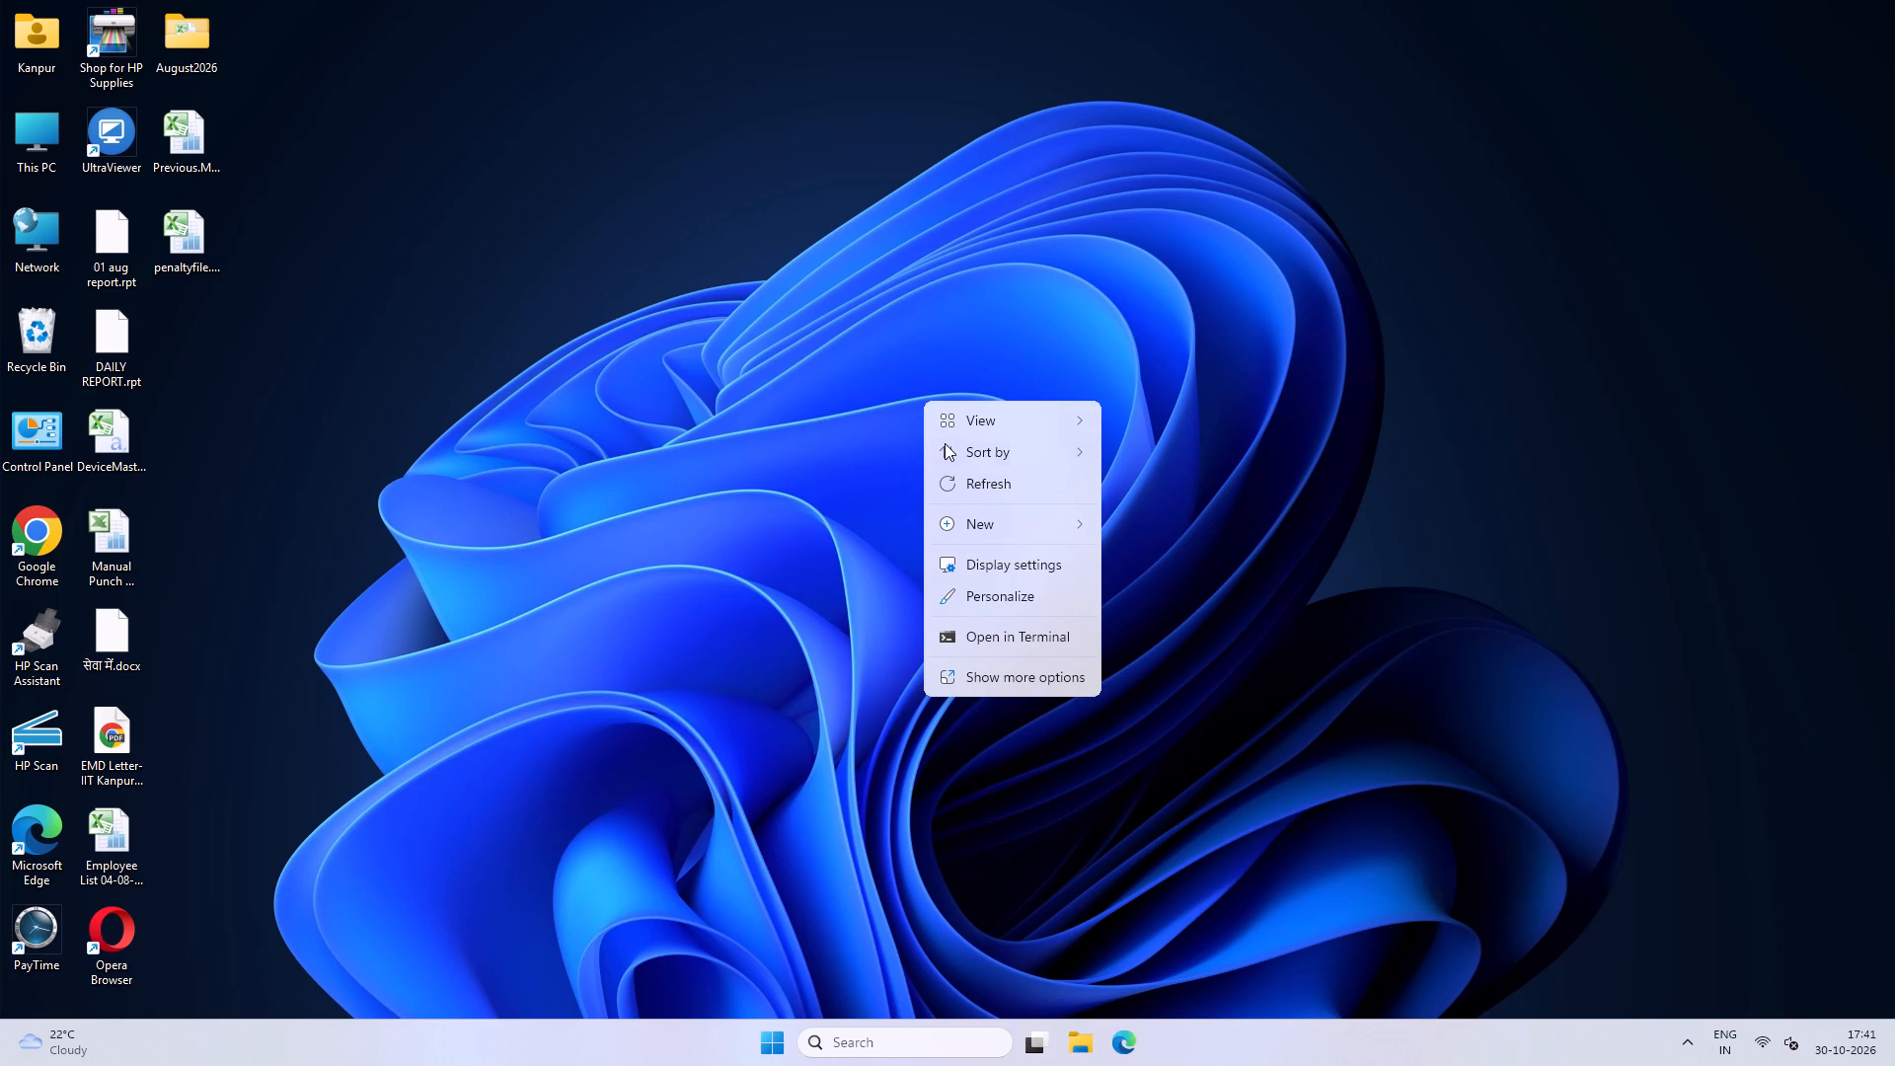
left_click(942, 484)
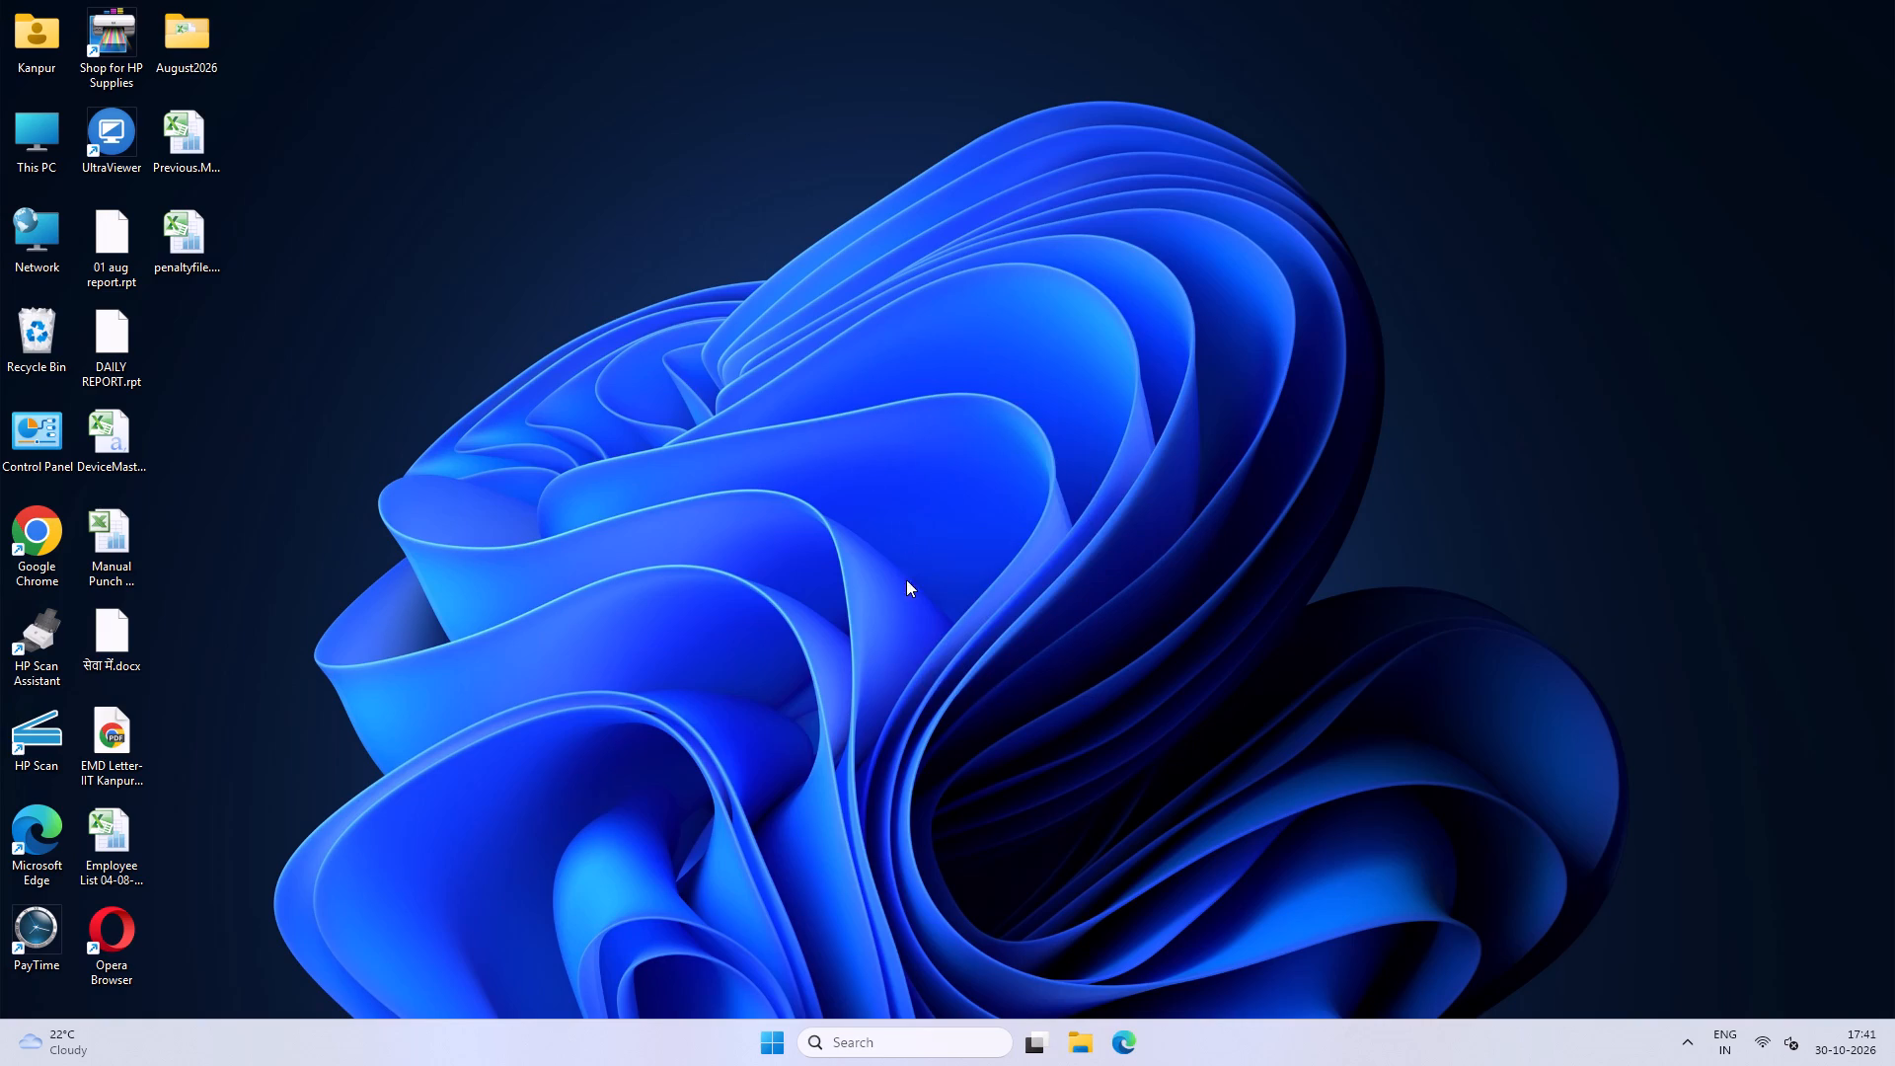
Shut down the computer.
left_click(778, 1038)
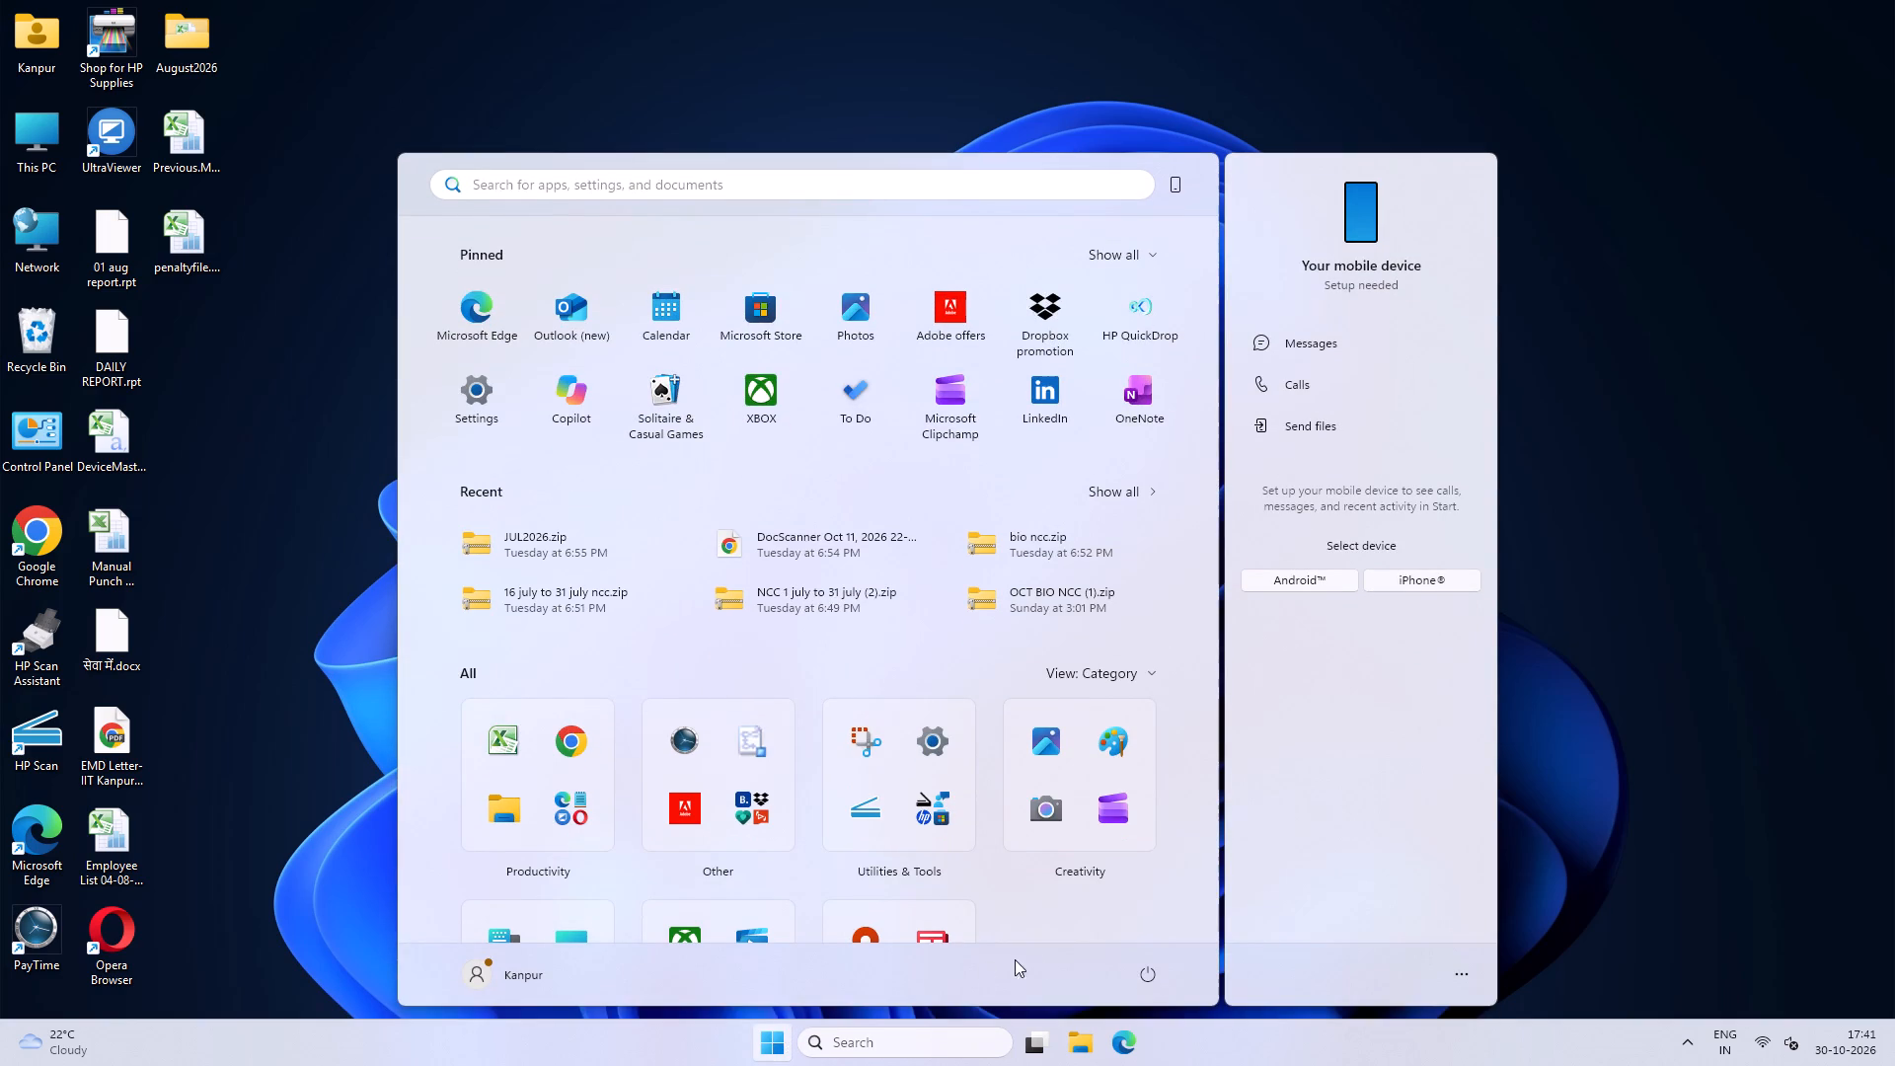
left_click(1161, 988)
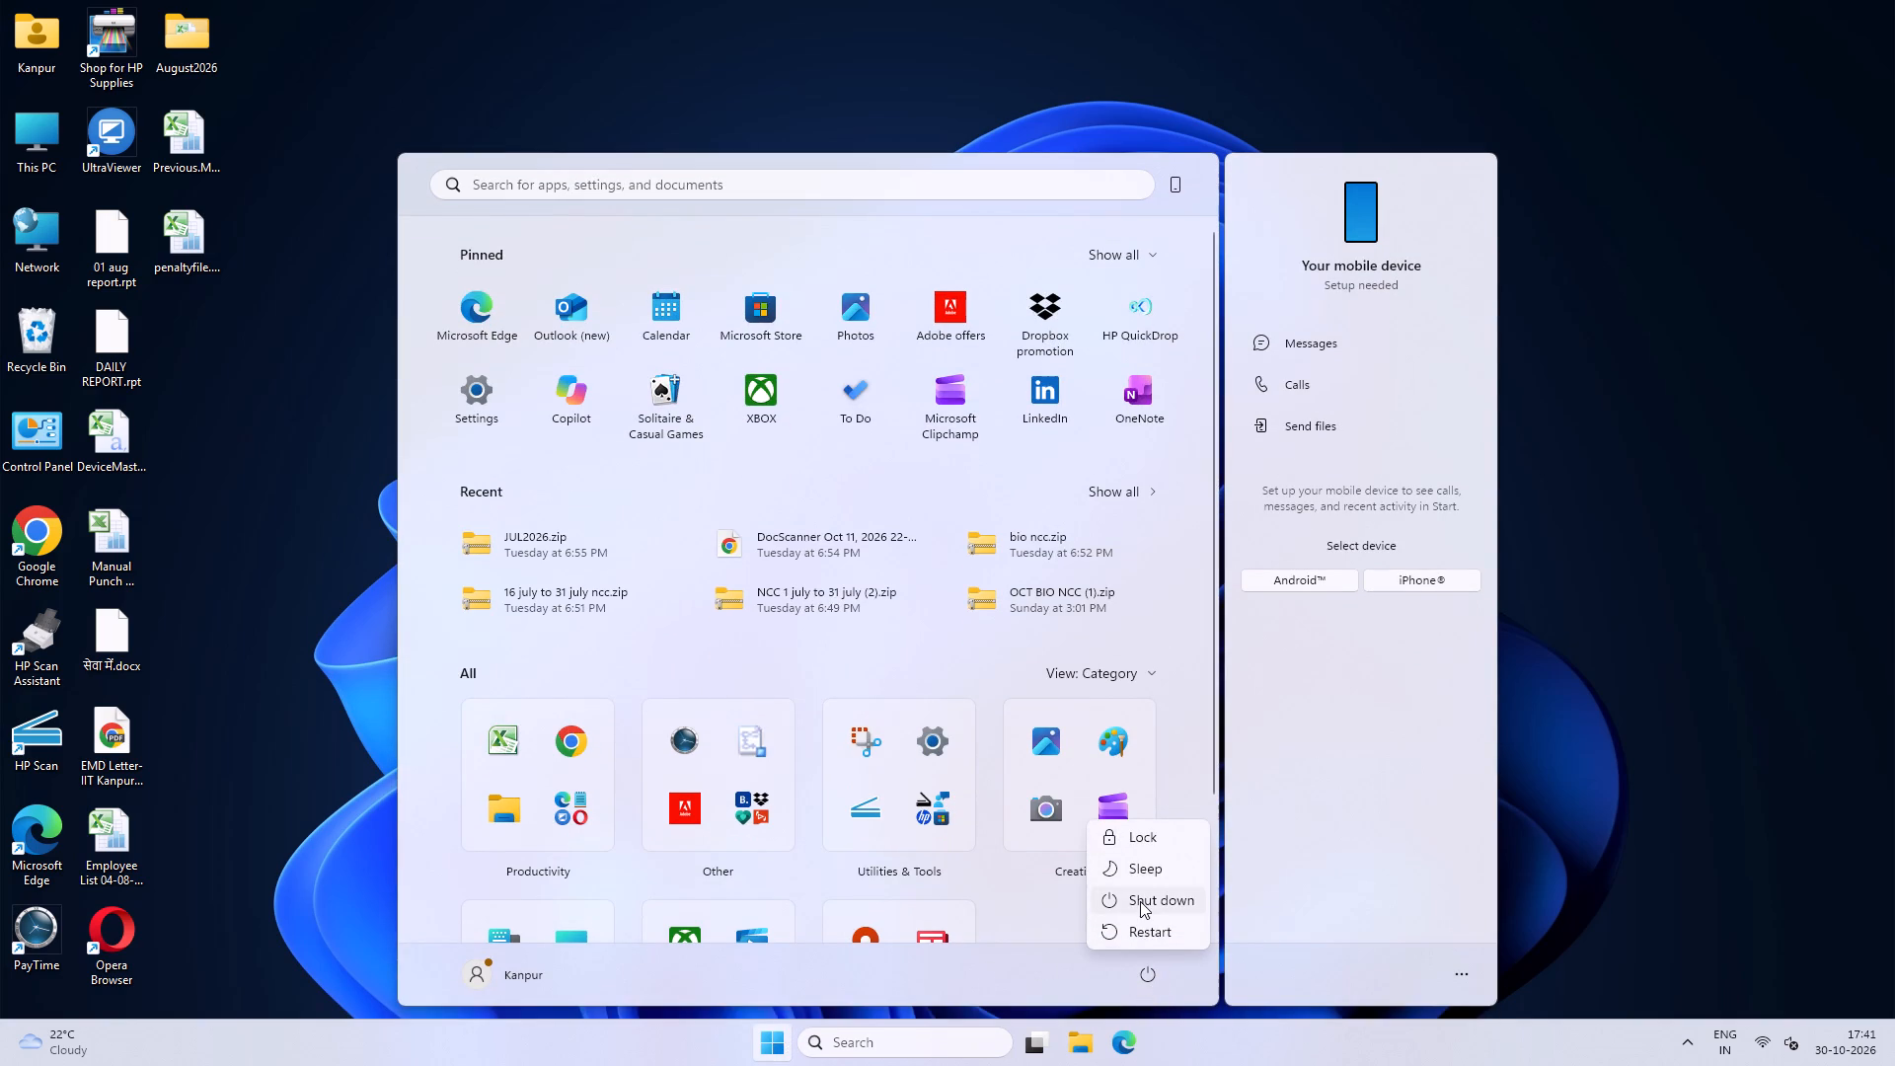
left_click(1140, 901)
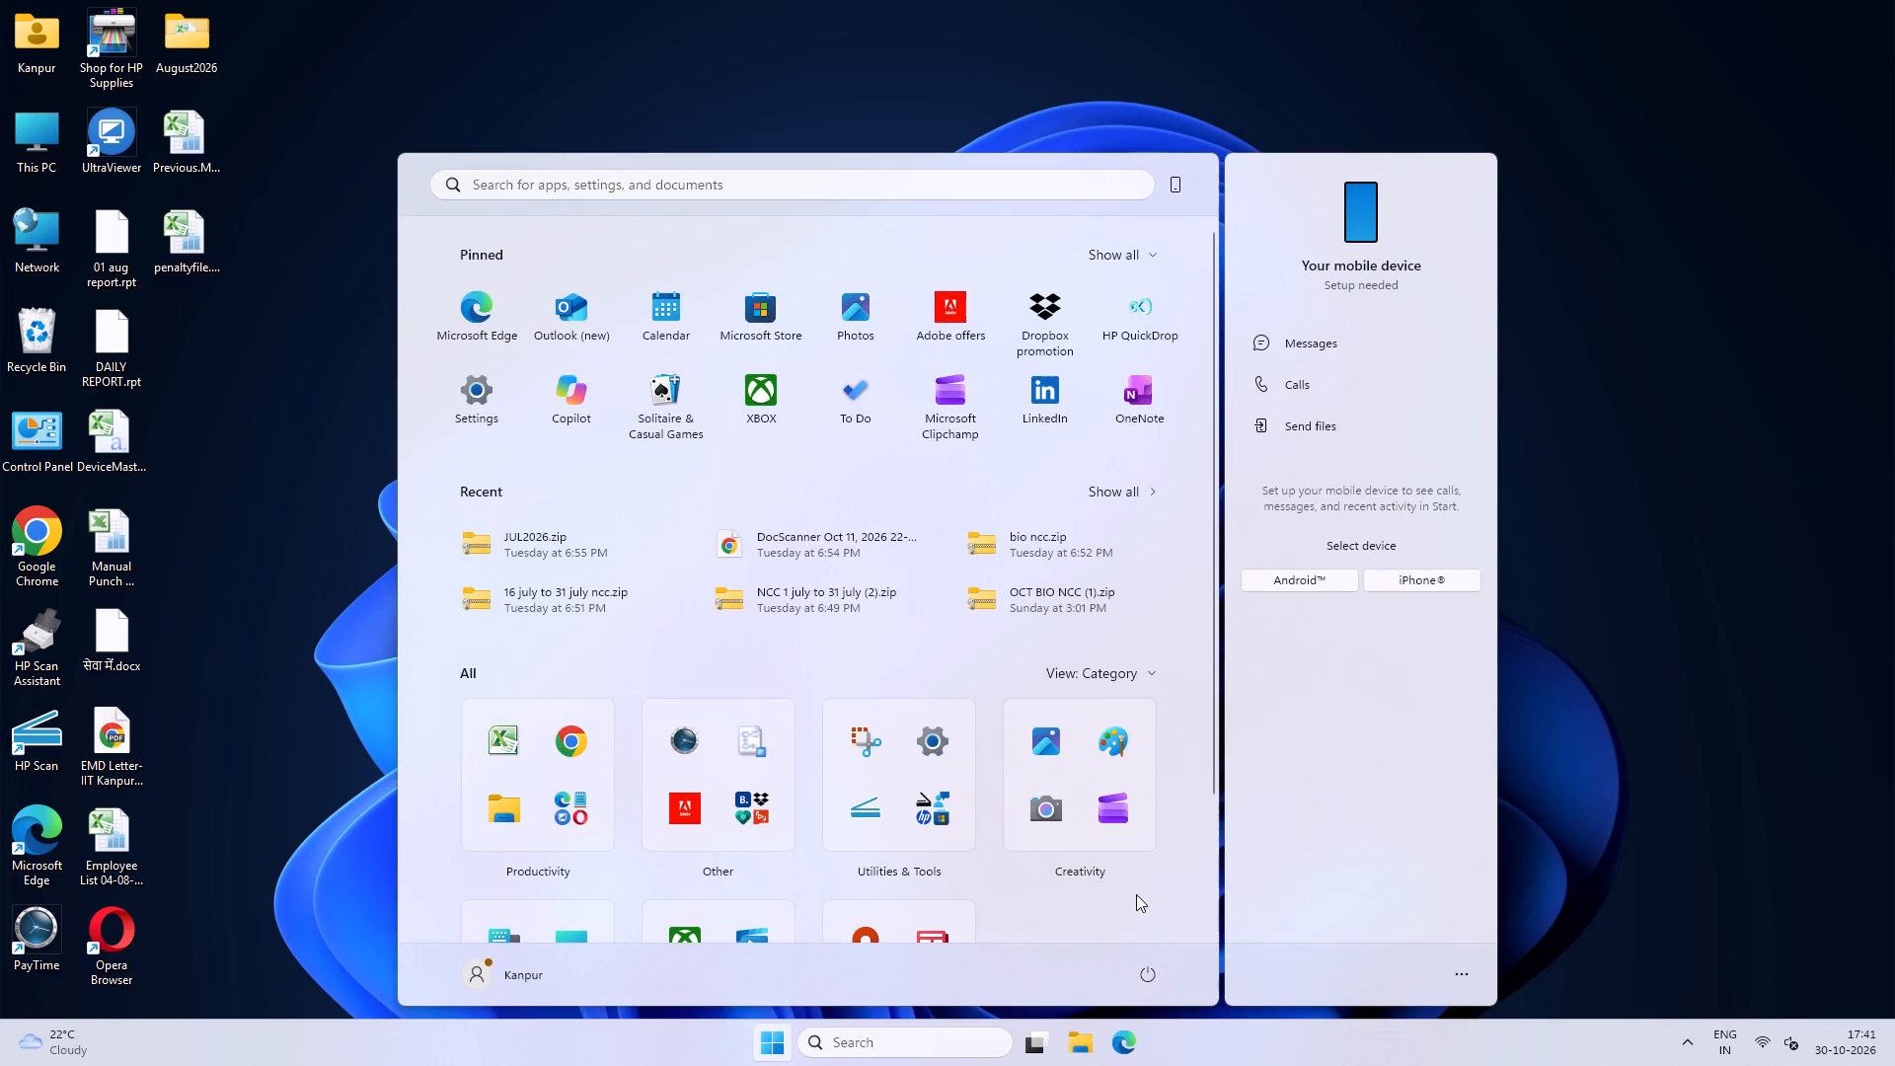